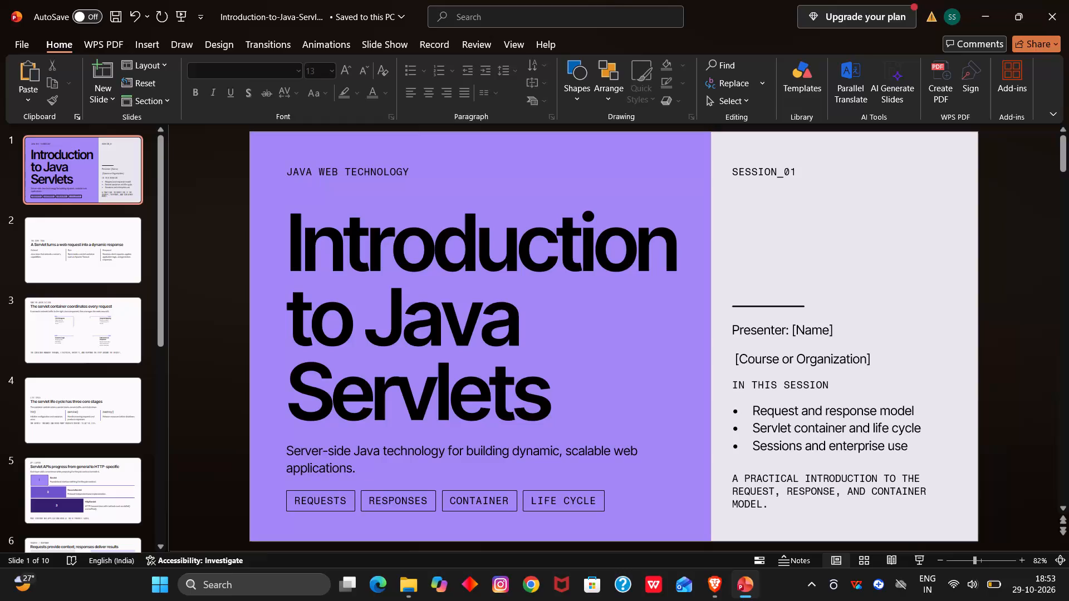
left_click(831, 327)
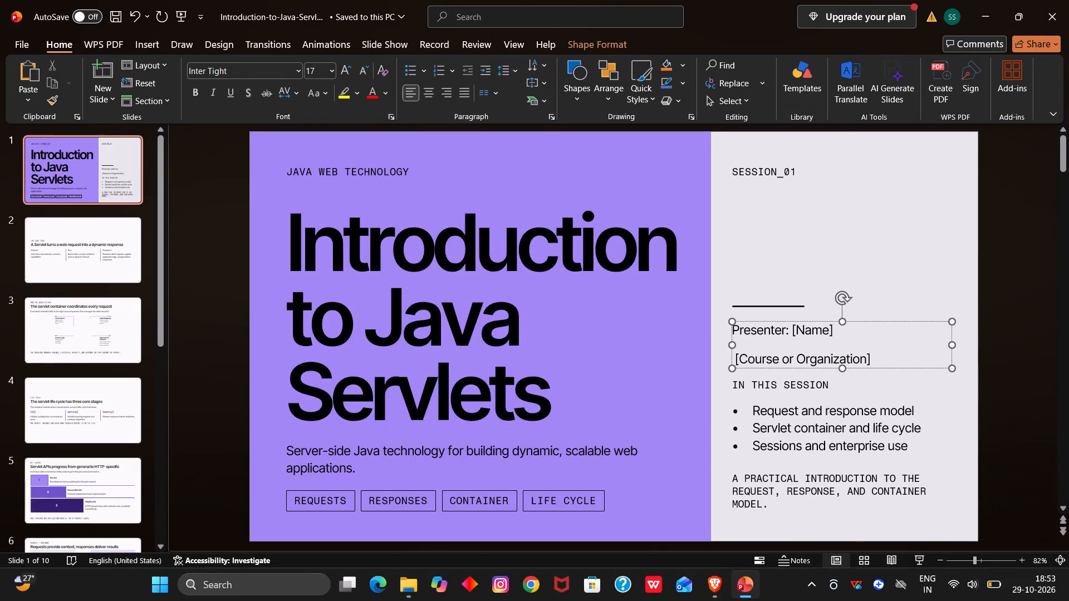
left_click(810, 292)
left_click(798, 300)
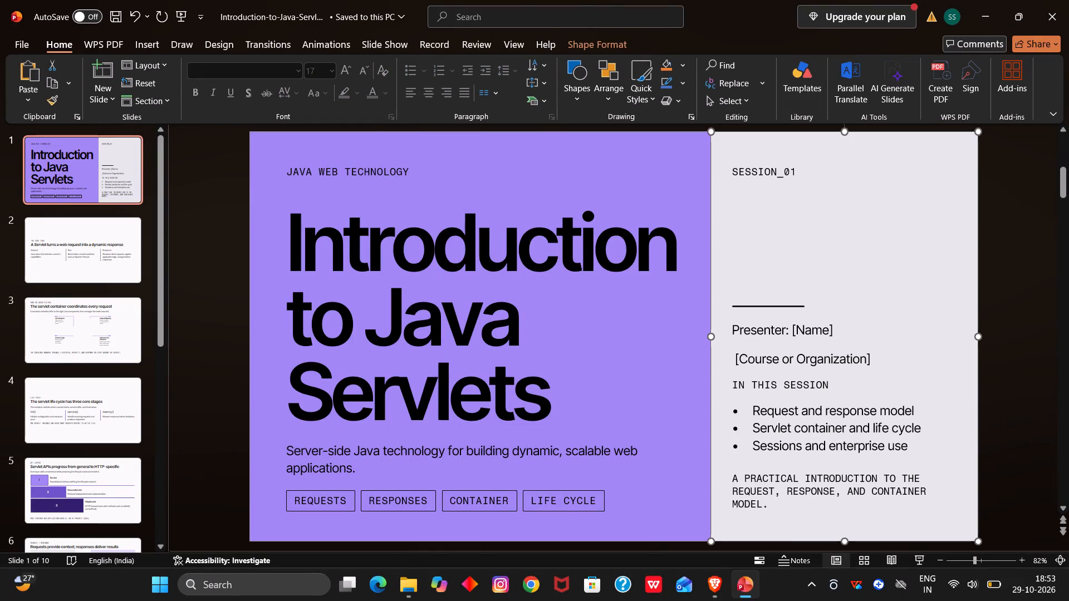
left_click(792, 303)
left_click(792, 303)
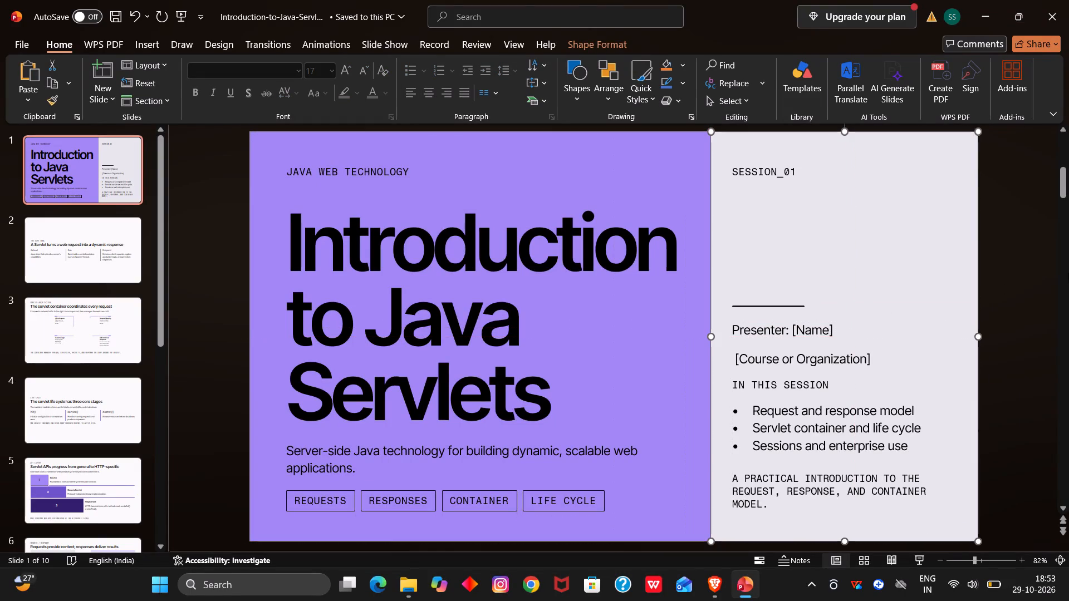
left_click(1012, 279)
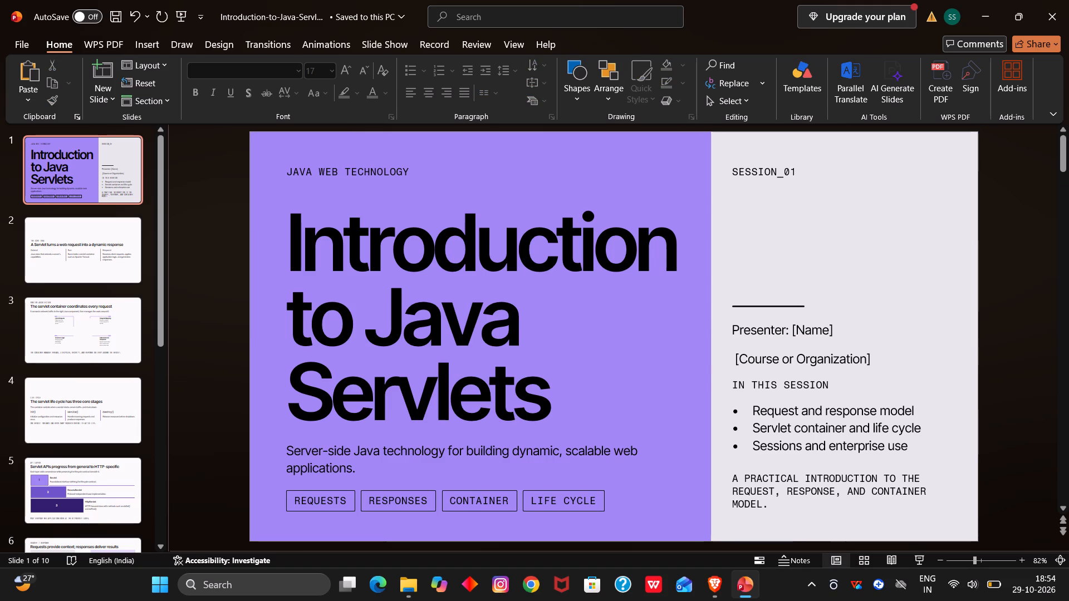
Replace the "[Name]" placeholder after "Presenter:" on the title slide with the presenter's name.
left_click(808, 332)
left_click(828, 333)
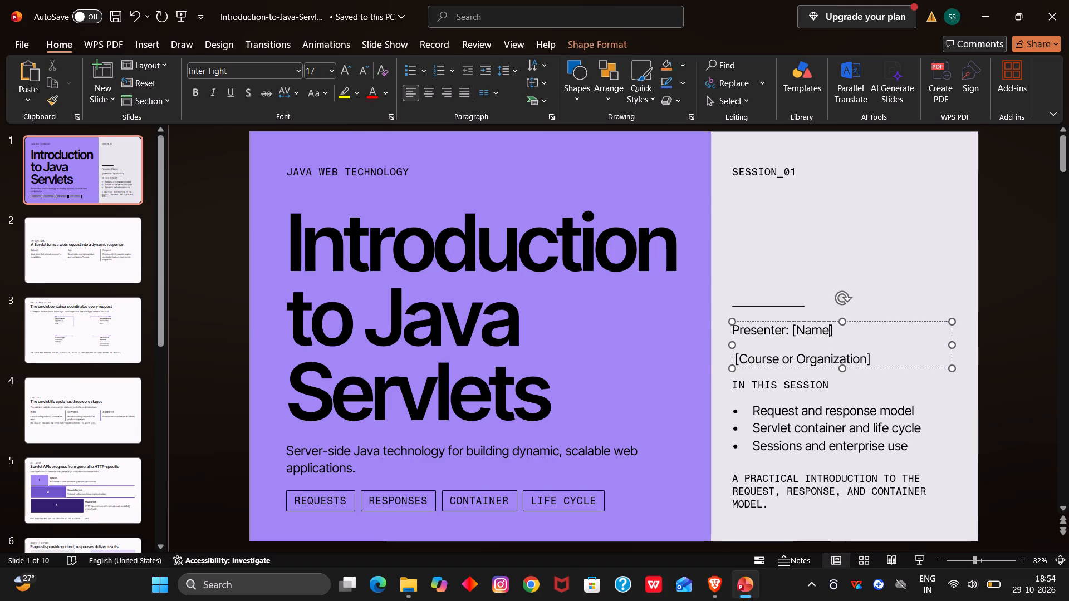
left_click(837, 333)
key("BackSpace")
key("BackSpace")
key("BackSpace")
key("BackSpace")
key("BackSpace")
key("BackSpace")
key("BackSpace")
key("m")
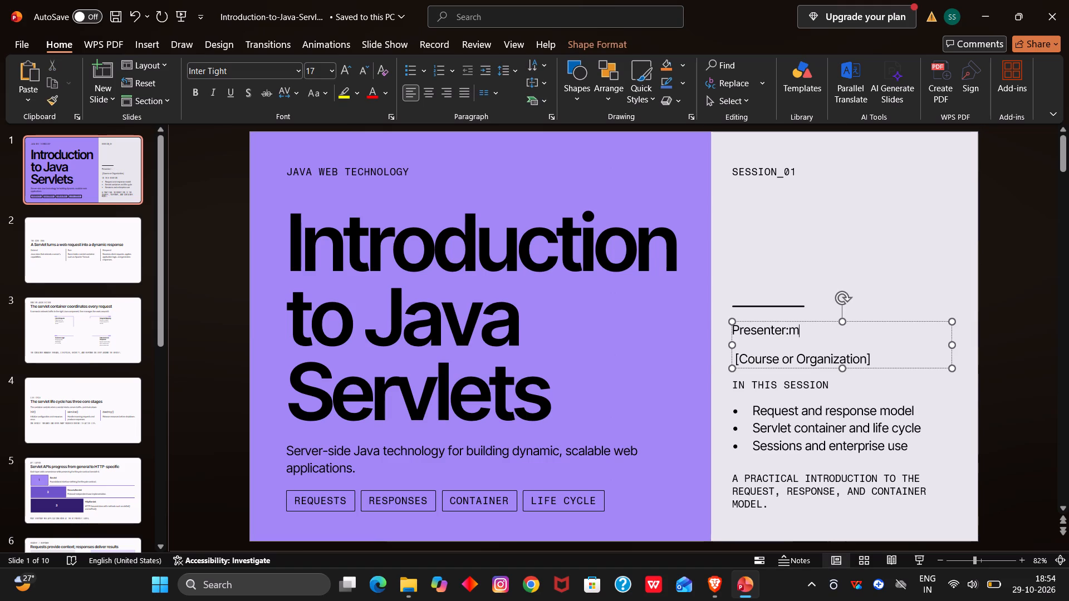
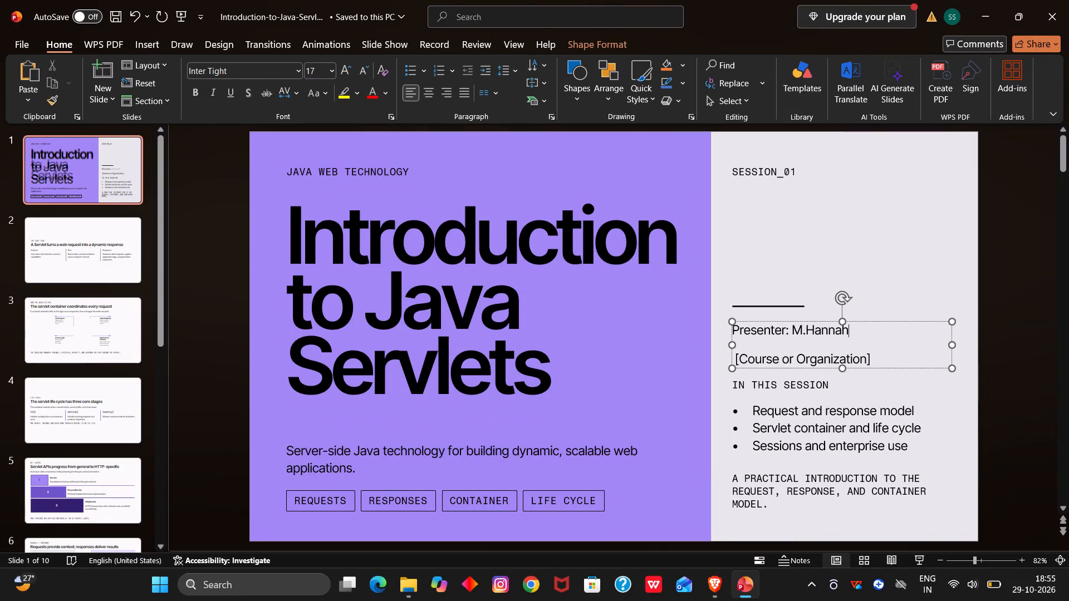
Delete the "[Course or Organization]" placeholder line and its line break below the presenter's name on the title slide.
left_click(872, 358)
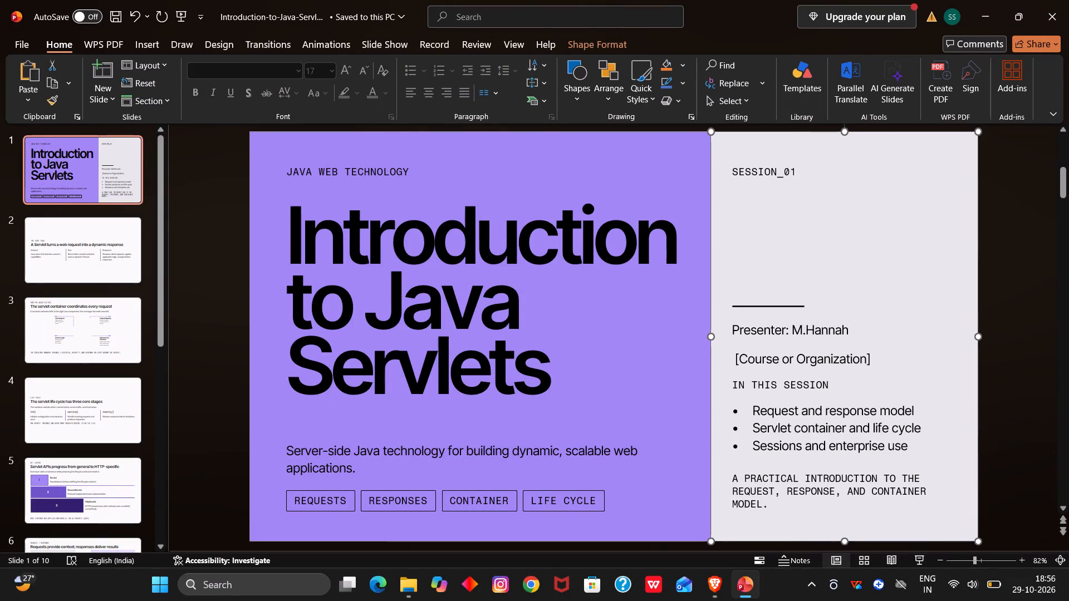
left_click(872, 362)
left_click(870, 361)
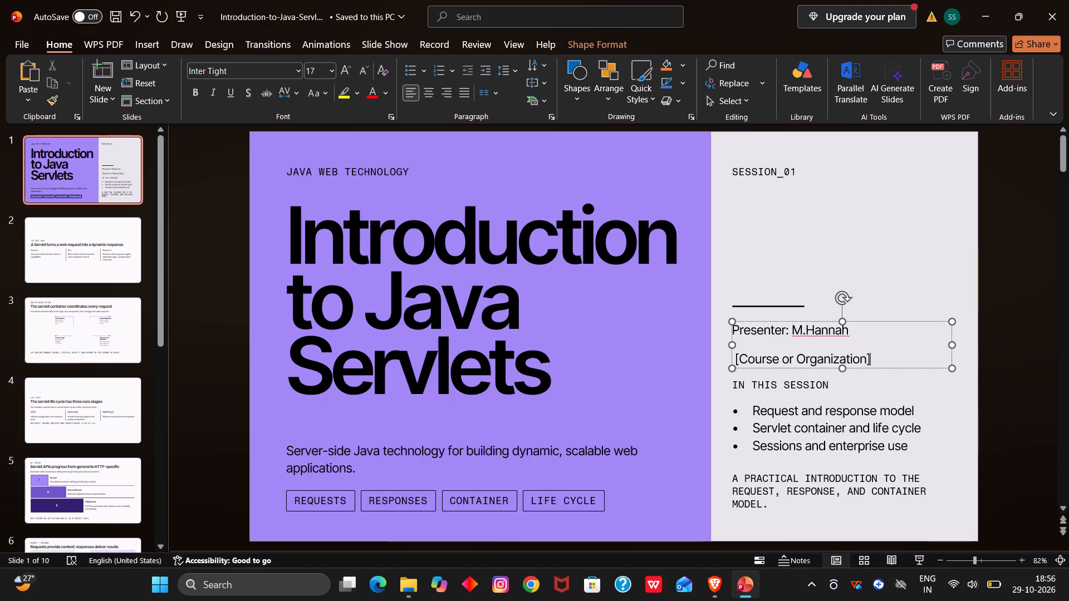
key("Right")
key("BackSpace")
key("BackSpace")
key("BackSpace")
key("BackSpace")
key("BackSpace")
key("BackSpace")
key("BackSpace")
key("BackSpace")
key("BackSpace")
key("BackSpace")
key("BackSpace")
key("BackSpace")
key("BackSpace")
key("BackSpace")
key("BackSpace")
key("BackSpace")
key("BackSpace")
key("BackSpace")
key("BackSpace")
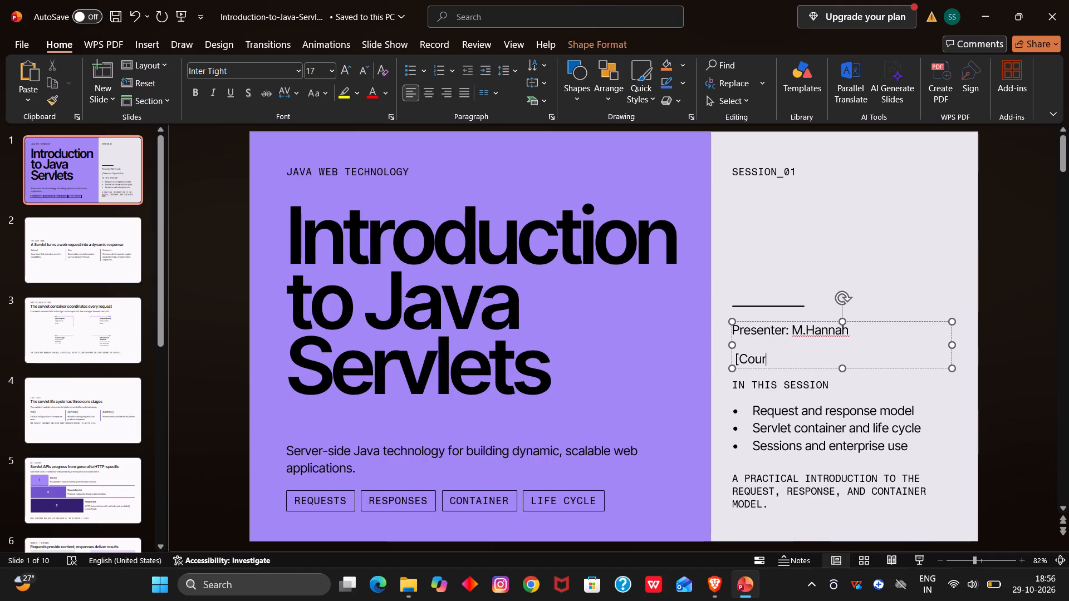
key("BackSpace")
key("BackSpace")
key("BackSpace")
key("BackSpace")
key("BackSpace")
key("BackSpace")
key("BackSpace")
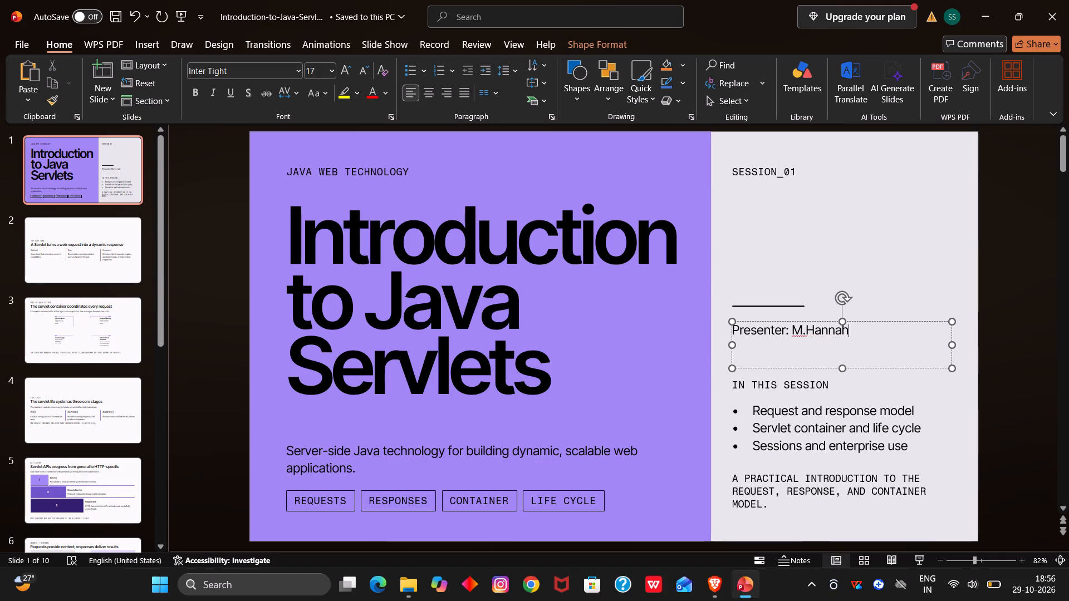
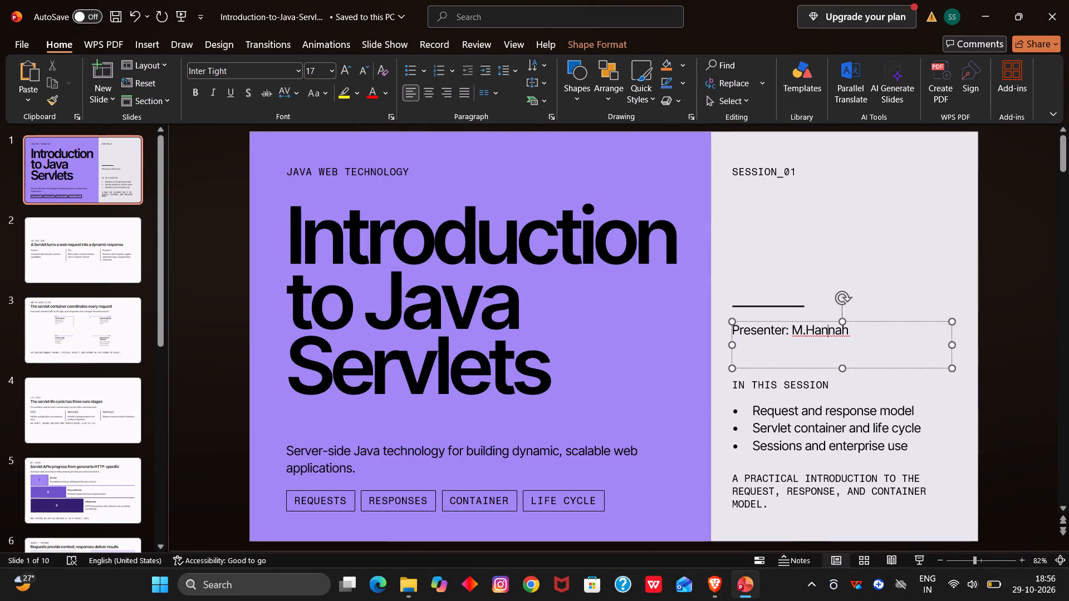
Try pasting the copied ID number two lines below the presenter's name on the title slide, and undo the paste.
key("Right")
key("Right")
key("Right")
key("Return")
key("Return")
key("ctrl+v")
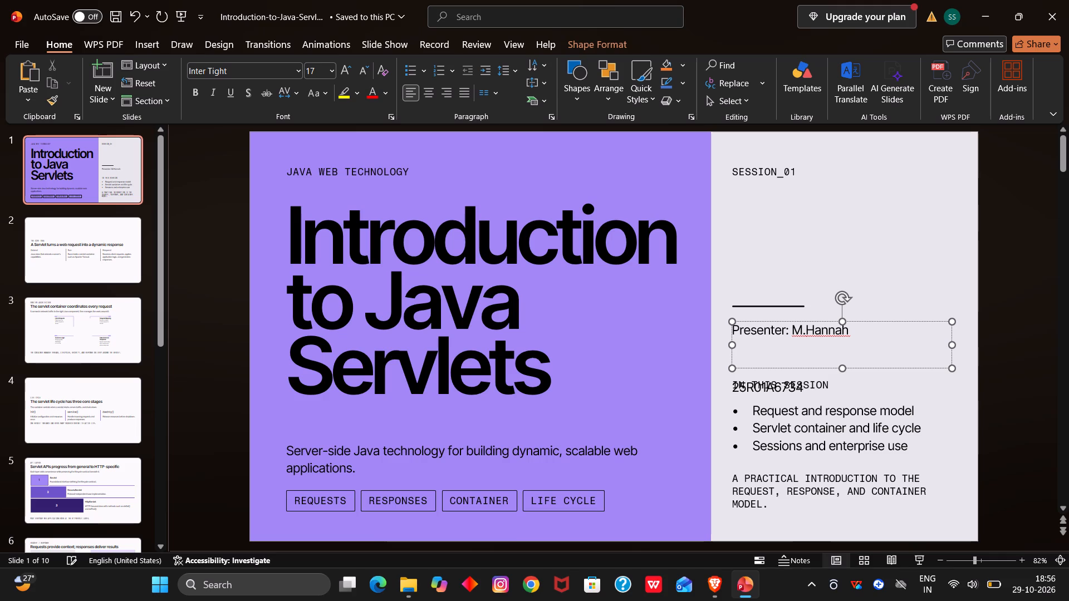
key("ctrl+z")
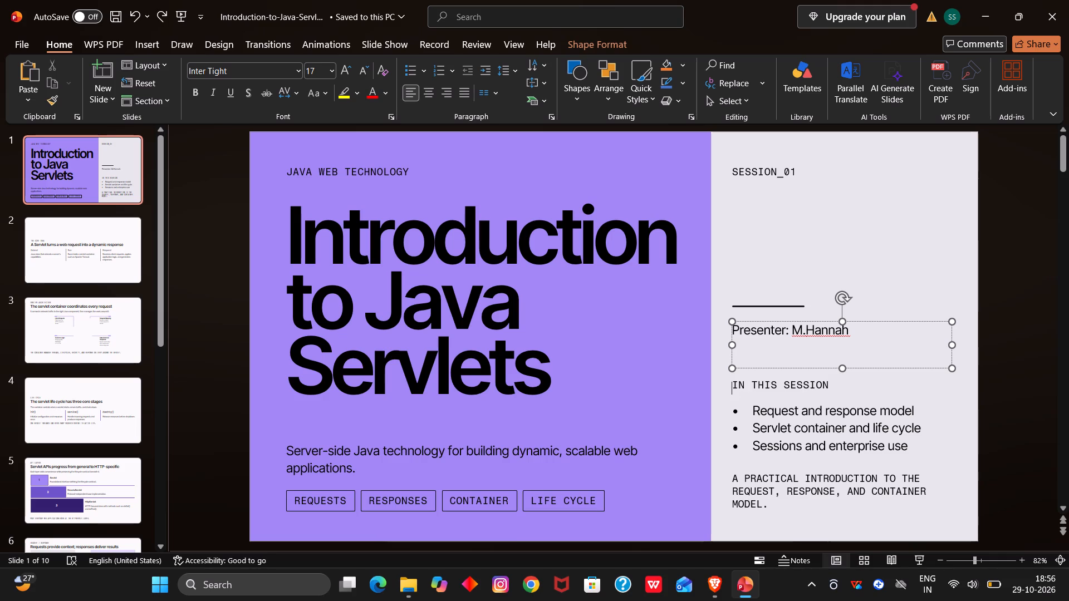
Add the presenter's ID number on a new line directly below the presenter's name on the title slide.
key("ctrl+z")
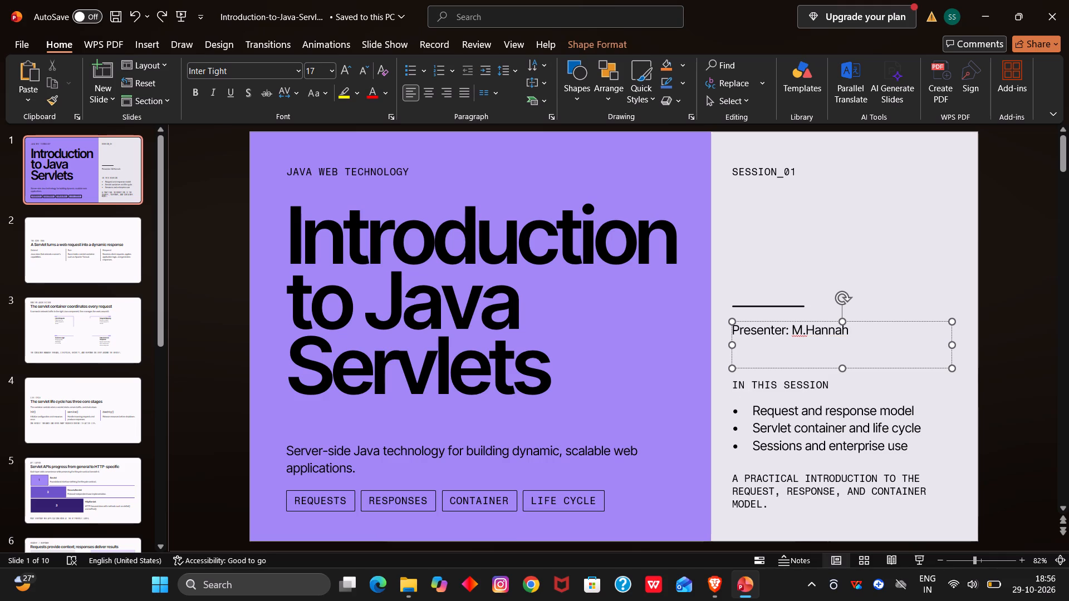
left_click(757, 347)
left_click(747, 353)
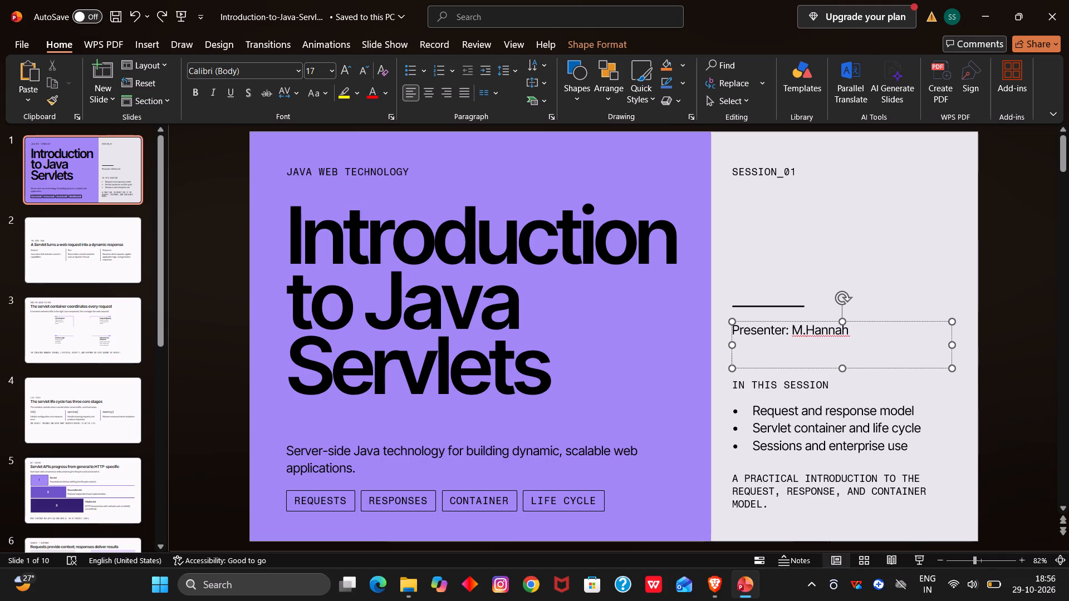
left_click(857, 334)
left_click(847, 327)
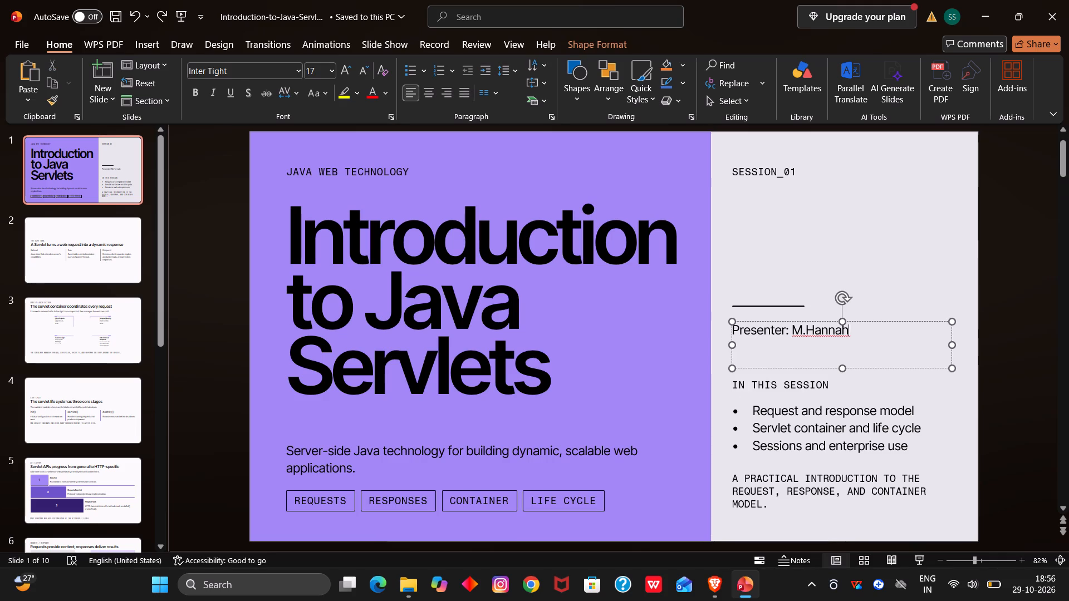
key("Return")
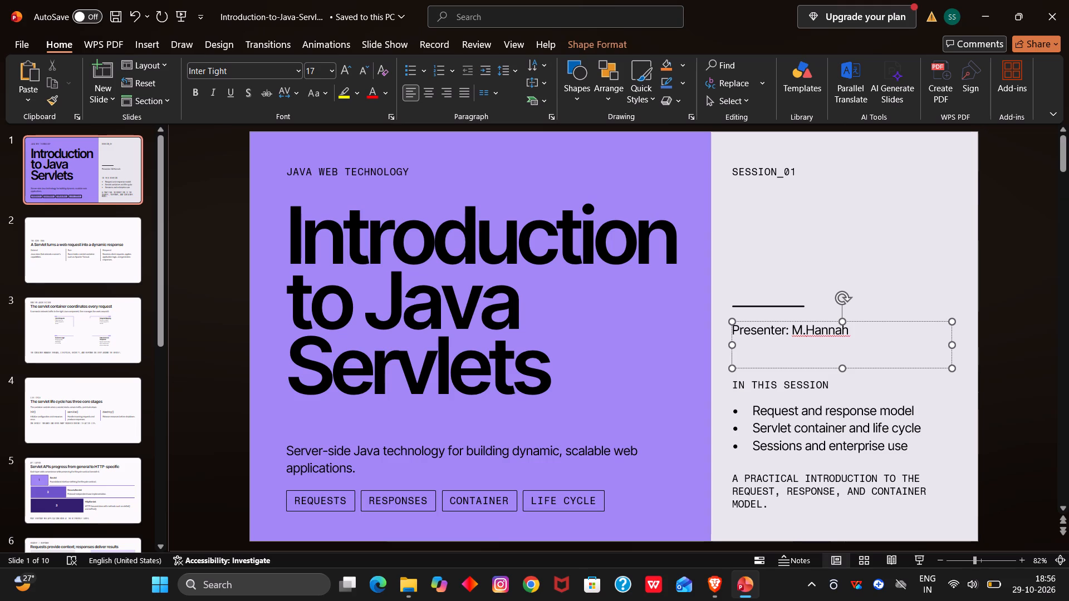
key("j")
key("BackSpace")
key("ctrl+v")
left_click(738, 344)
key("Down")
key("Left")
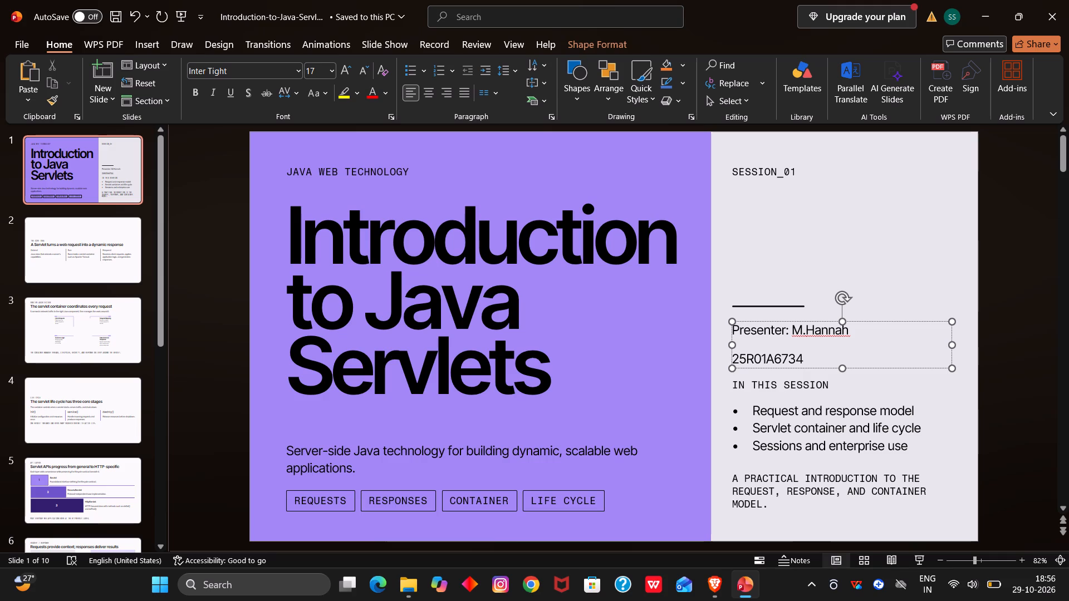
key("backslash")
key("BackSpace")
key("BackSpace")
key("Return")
Narrow the presenter text box slightly, keeping it tall enough to hold both the name and ID lines.
left_click_drag(948, 366, 920, 358)
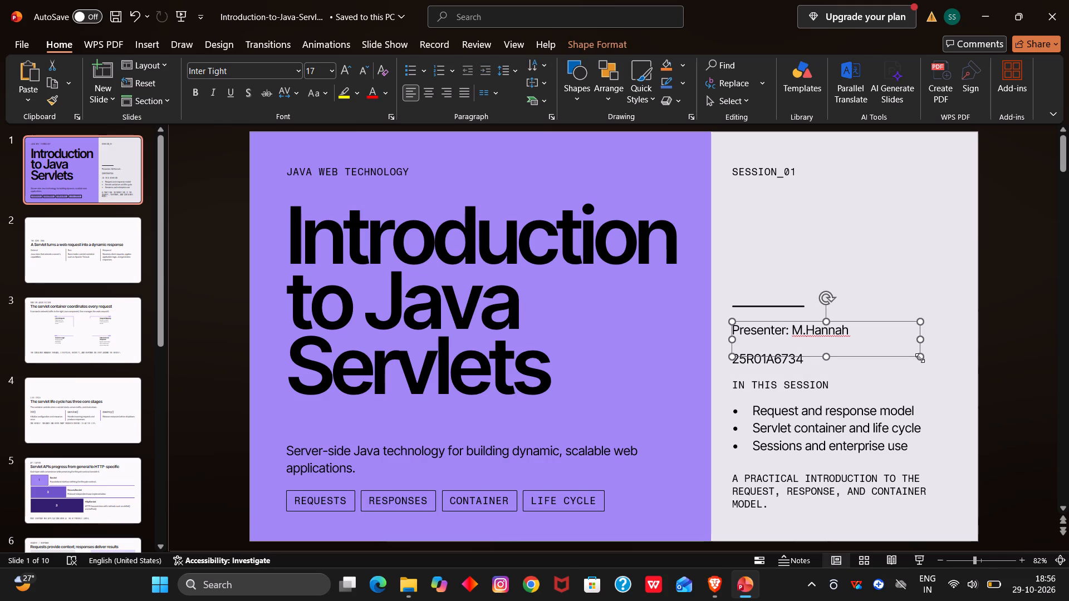
left_click_drag(920, 358, 935, 370)
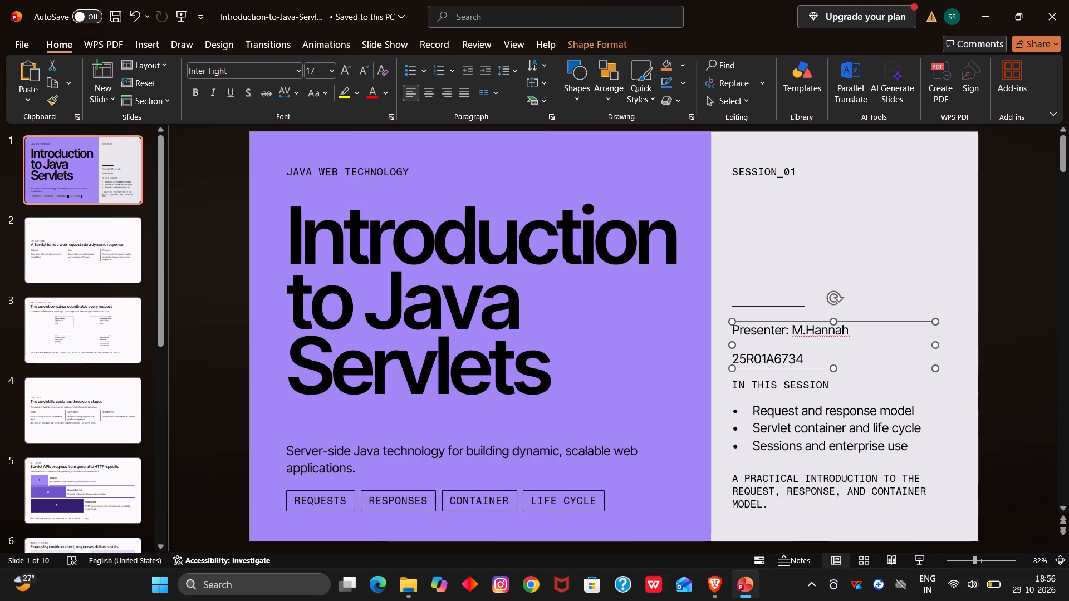
Set the font size of the presenter name and ID number lines to 16.
left_click(806, 358)
left_click_drag(806, 358, 728, 335)
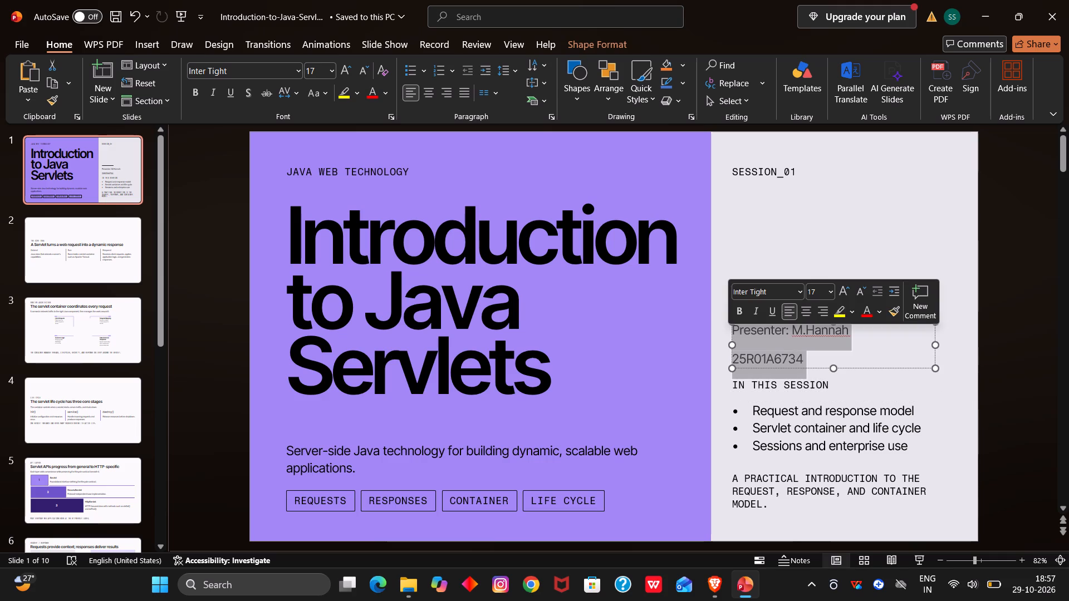
left_click(828, 297)
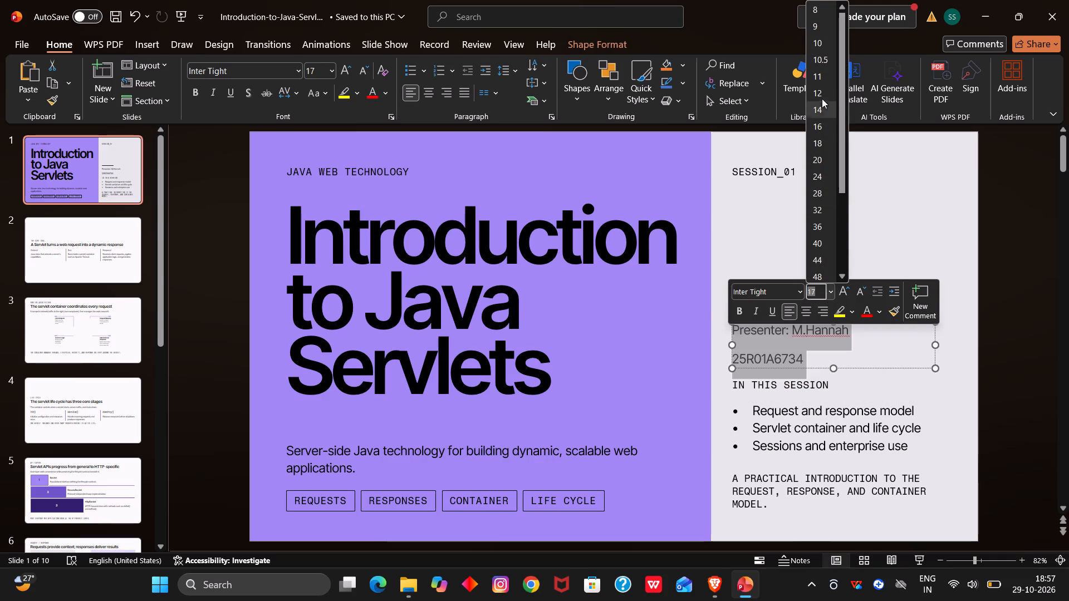
left_click(820, 129)
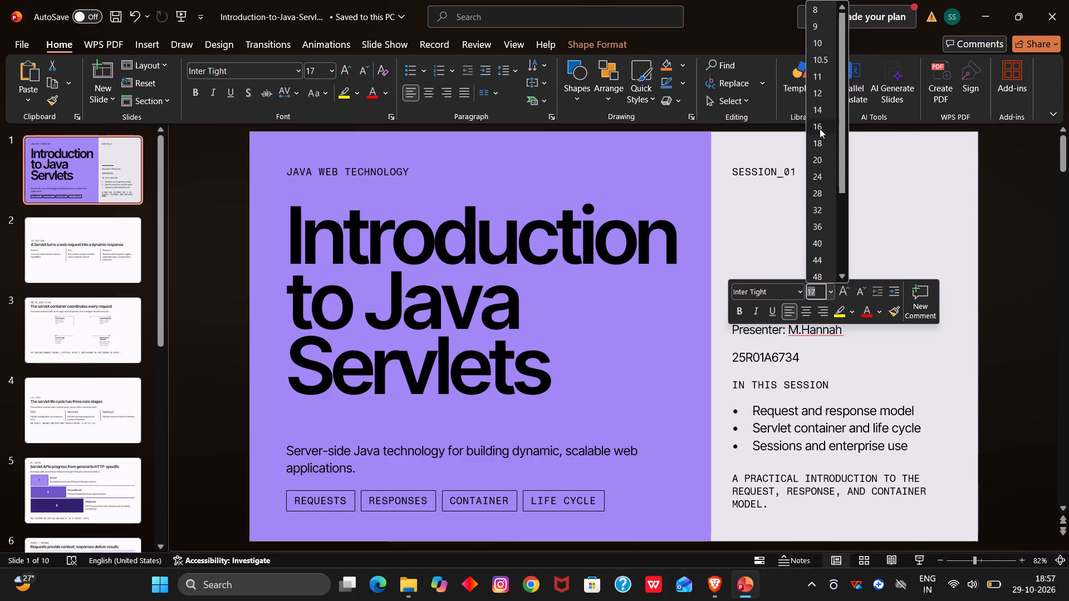
left_click(778, 228)
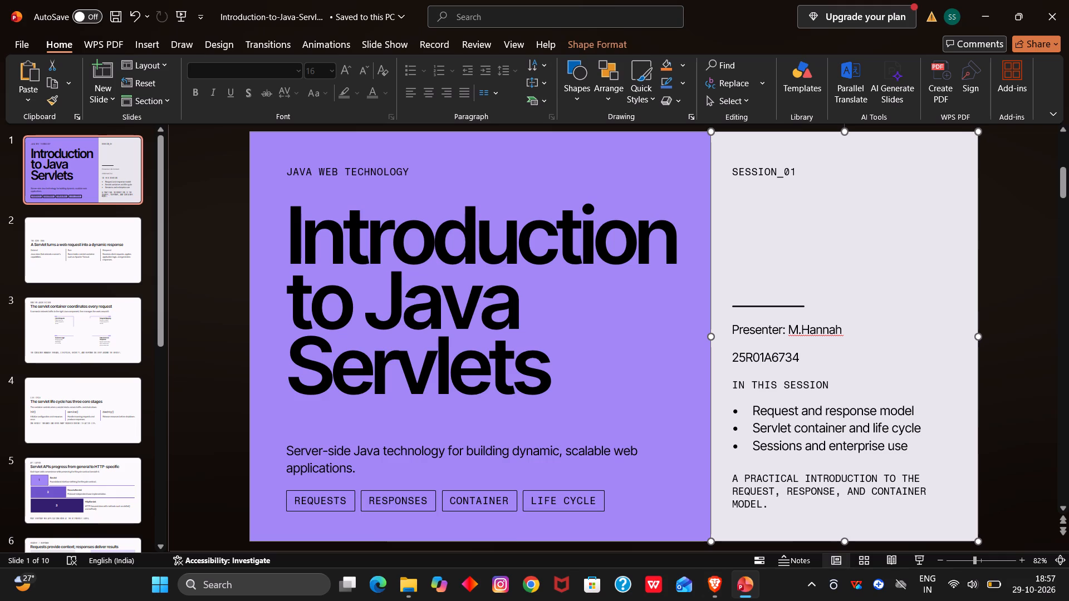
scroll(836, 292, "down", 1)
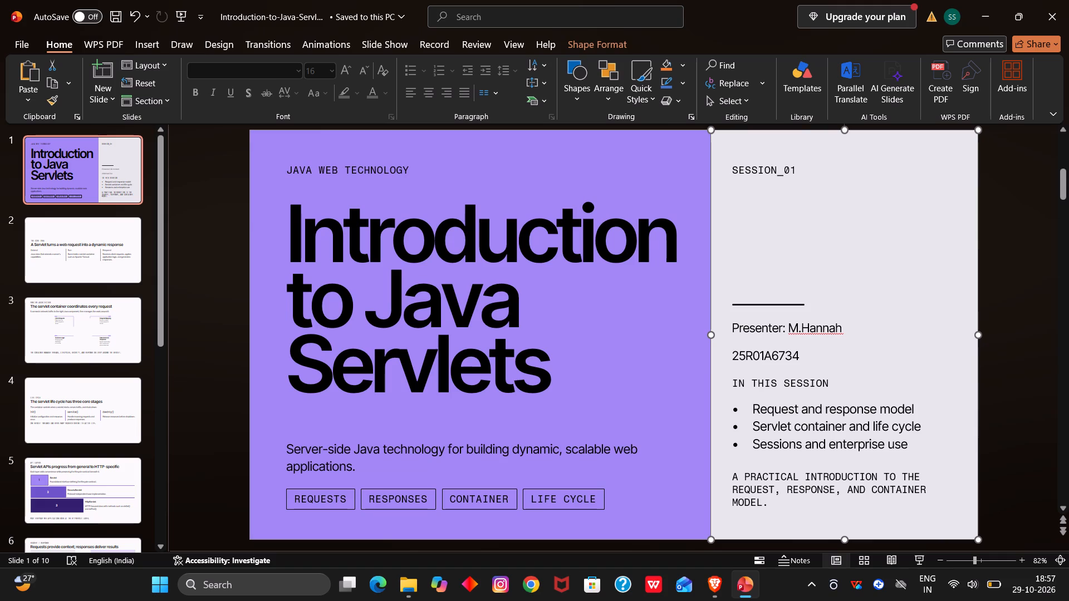
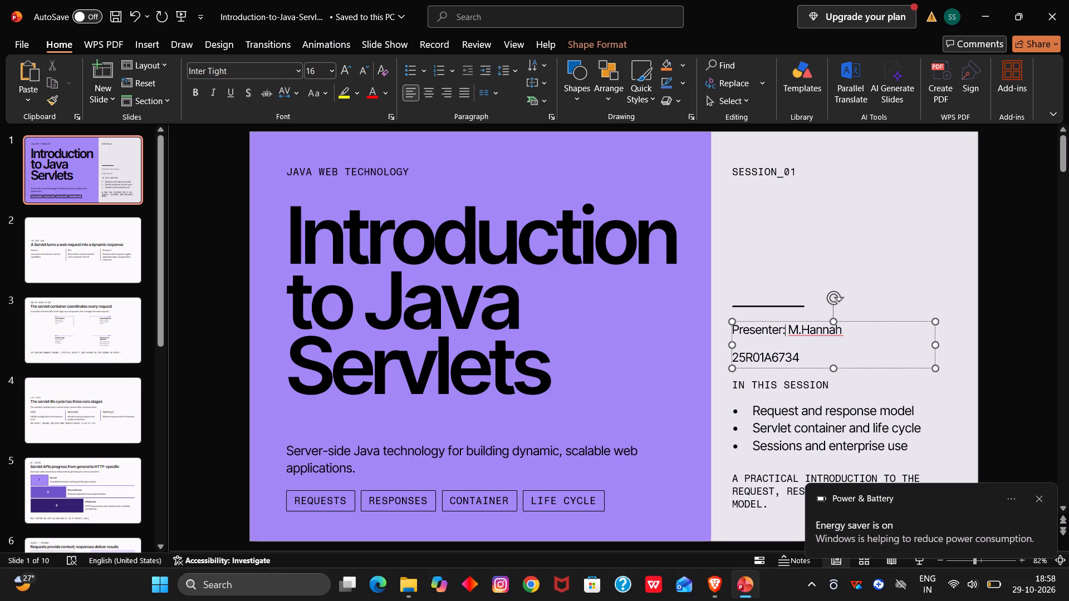
key("BackSpace")
key("BackSpace")
key("BackSpace")
key("BackSpace")
key("BackSpace")
key("BackSpace")
key("BackSpace")
key("BackSpace")
key("BackSpace")
key("BackSpace")
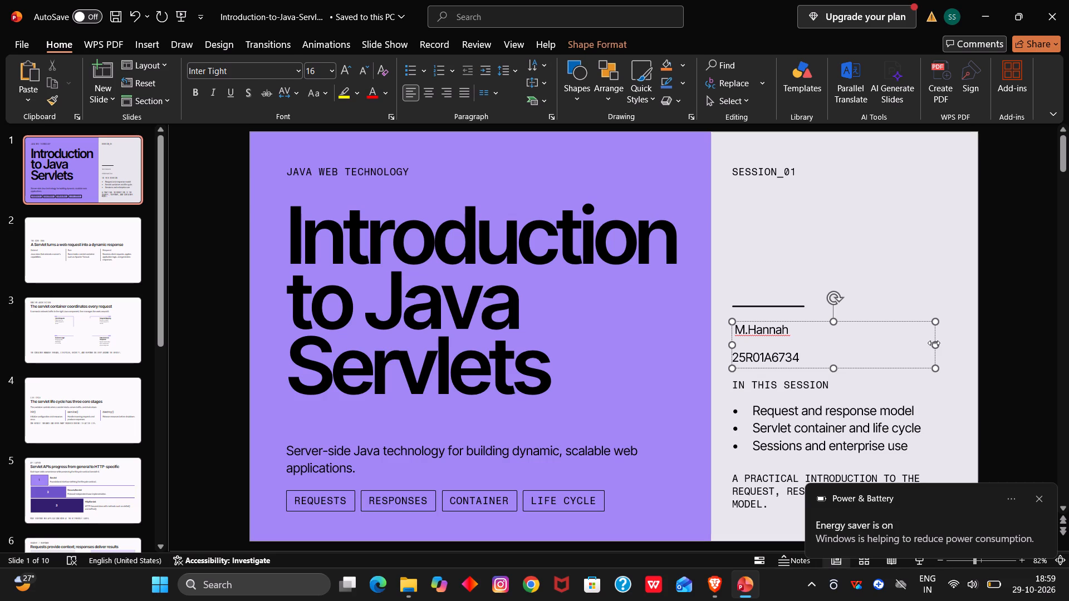
left_click(738, 326)
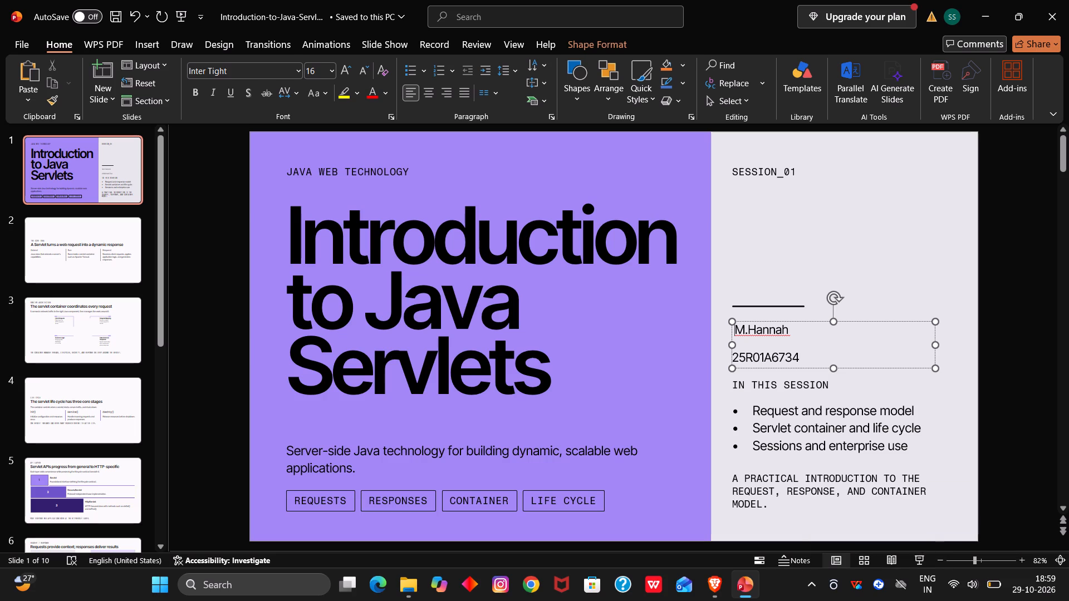
type("Name")
key("space")
type(":")
key("space")
key("Right")
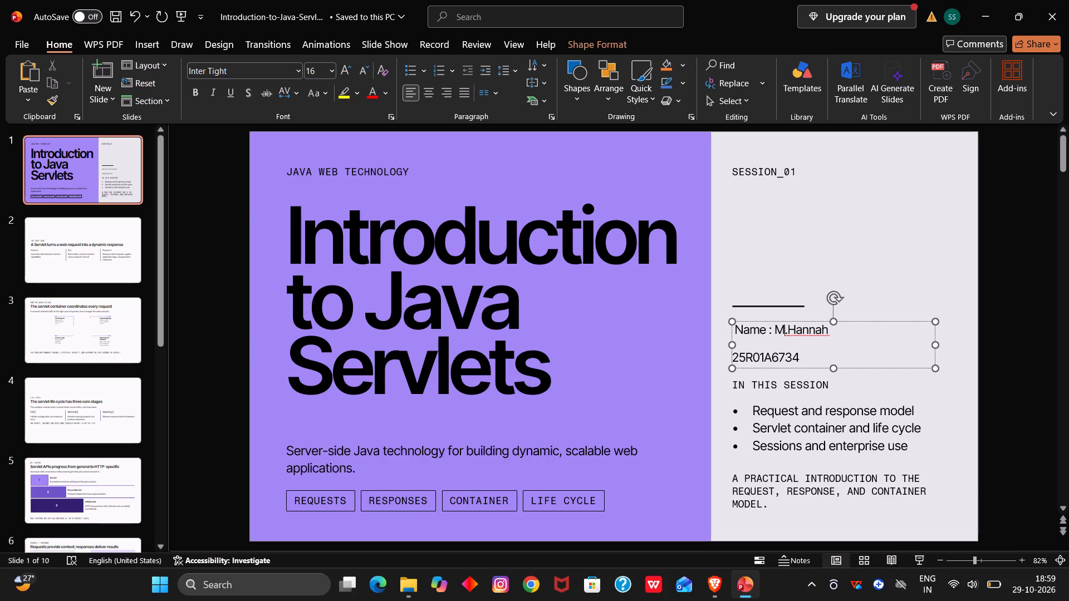
Shorten the presenter text box from its bottom edge to about the height of the name line.
key("Down")
key("Down")
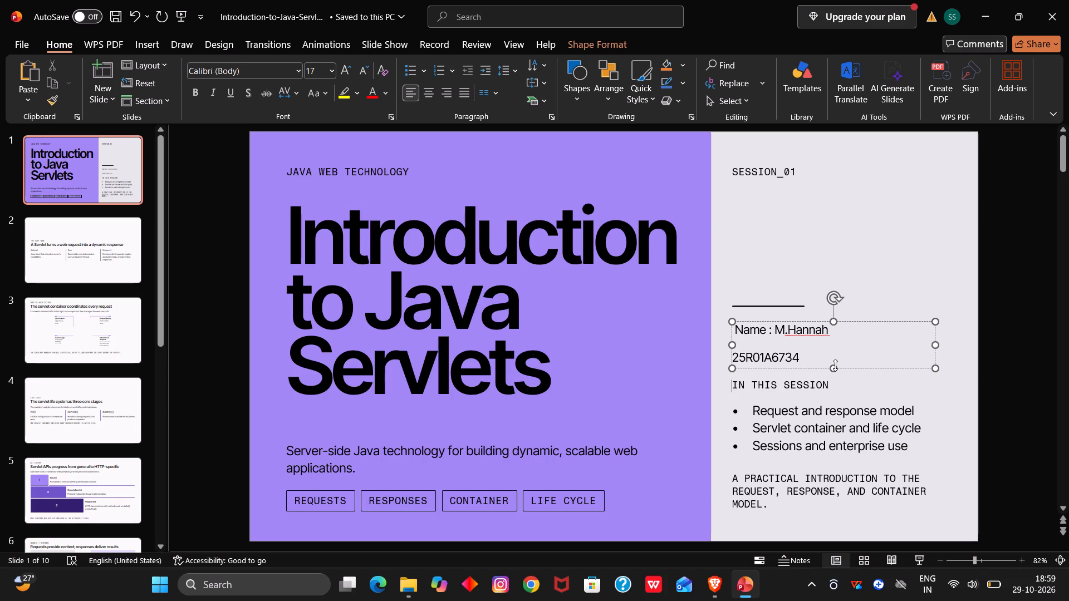
left_click_drag(835, 365, 827, 348)
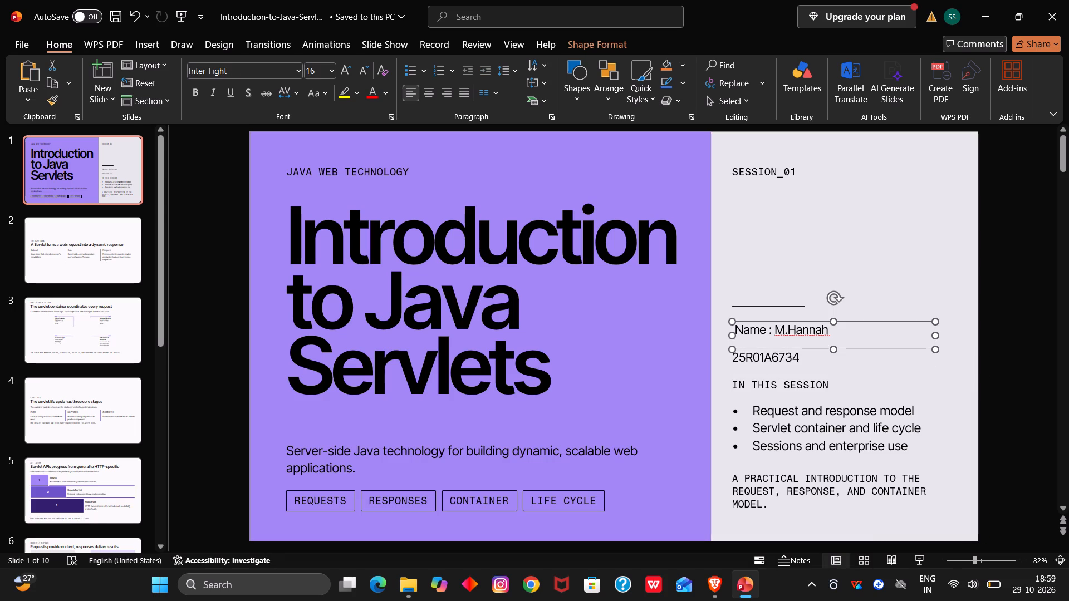
Select the ID number line below the presenter's name, then place the text cursor at the end of that line.
left_click(802, 363)
left_click_drag(802, 363, 759, 363)
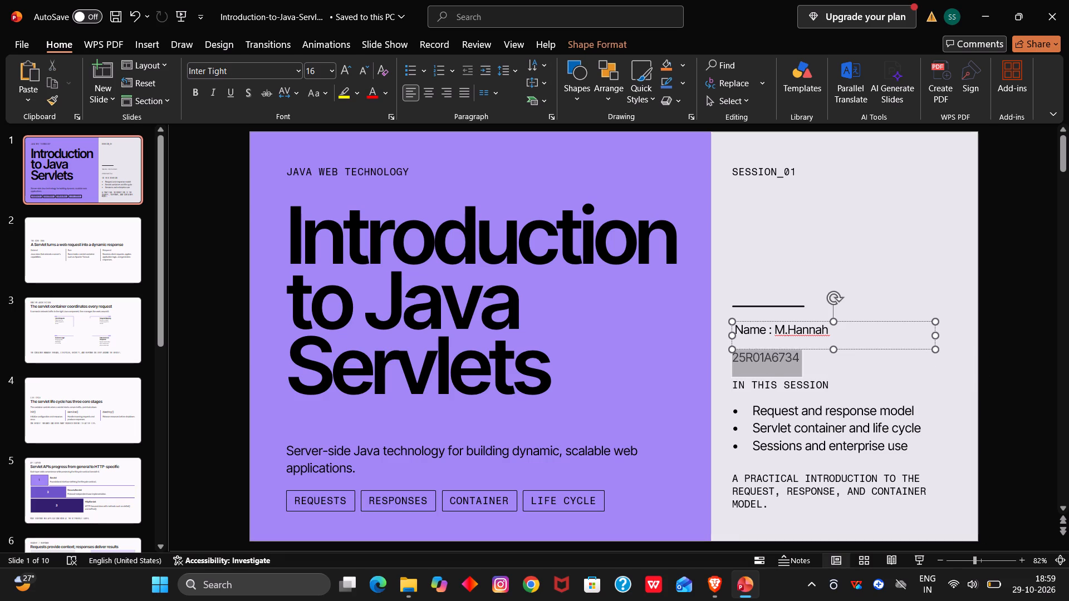
left_click_drag(759, 363, 735, 364)
left_click(735, 364)
left_click(735, 364)
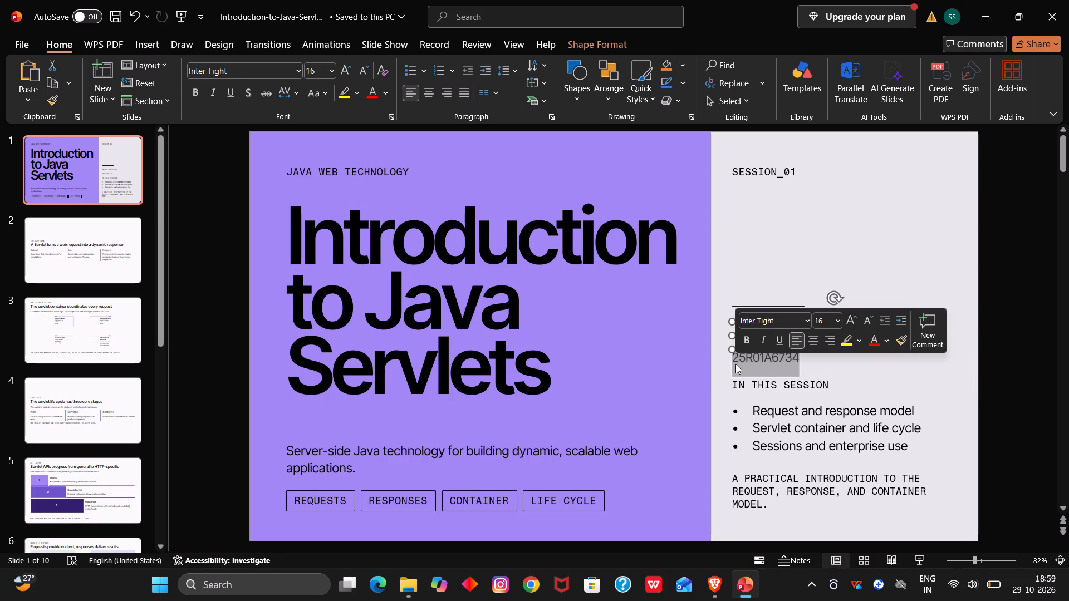
left_click(813, 366)
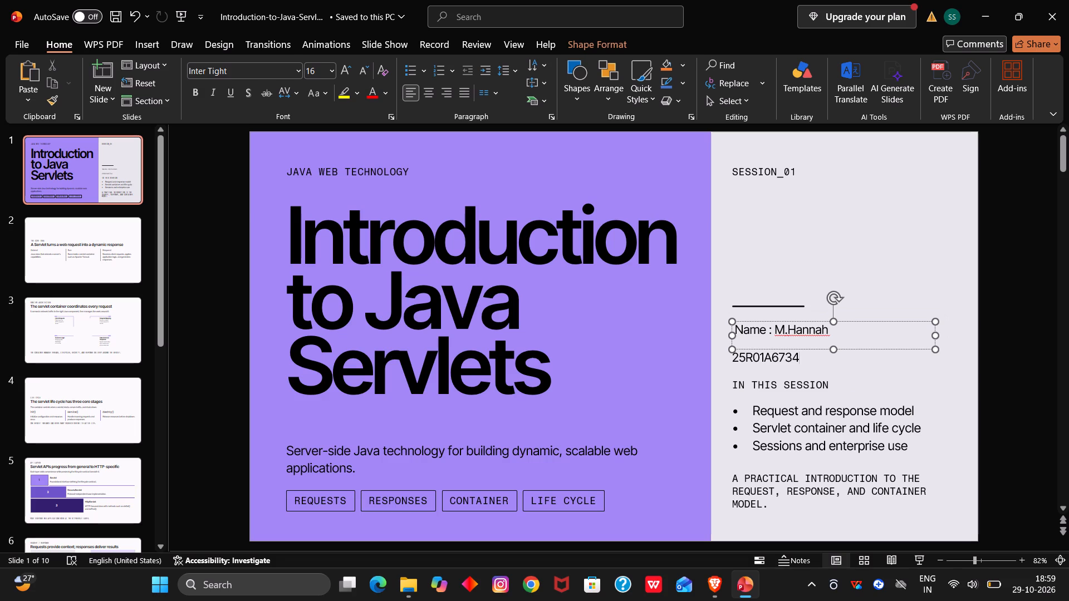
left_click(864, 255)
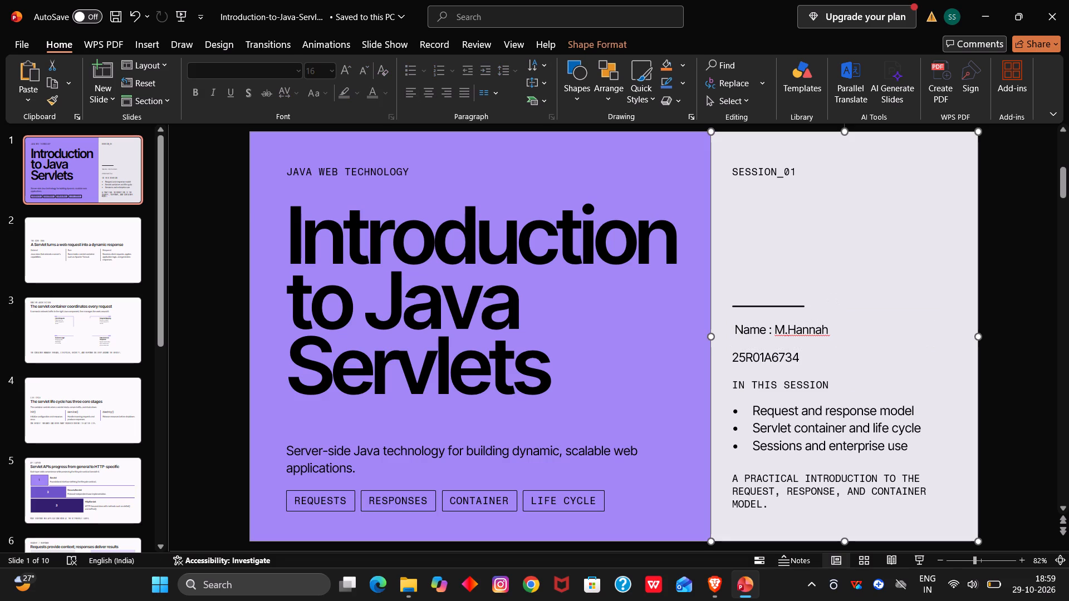
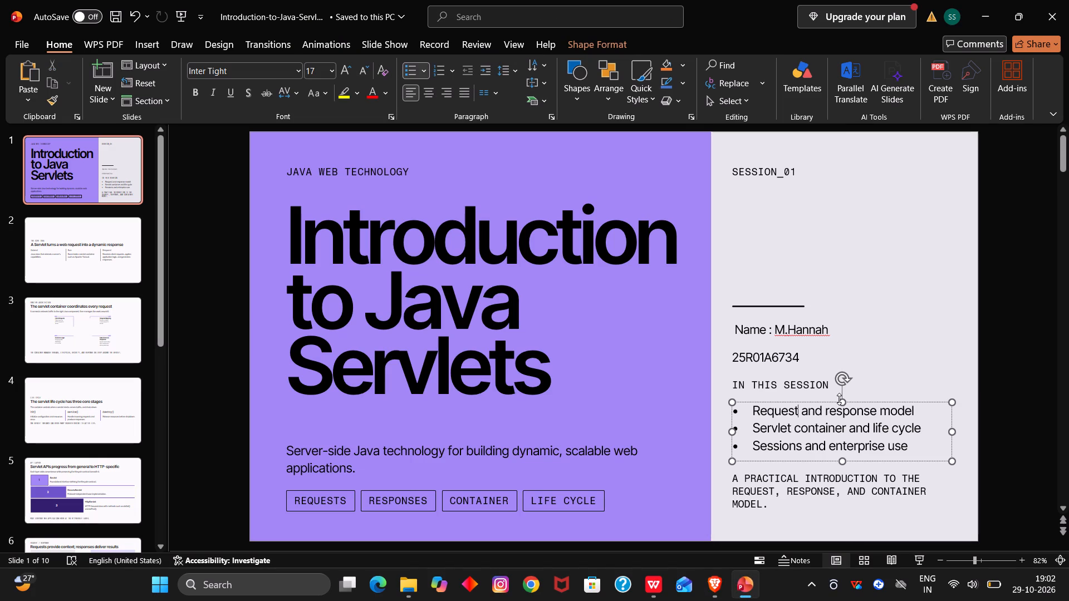
left_click(809, 322)
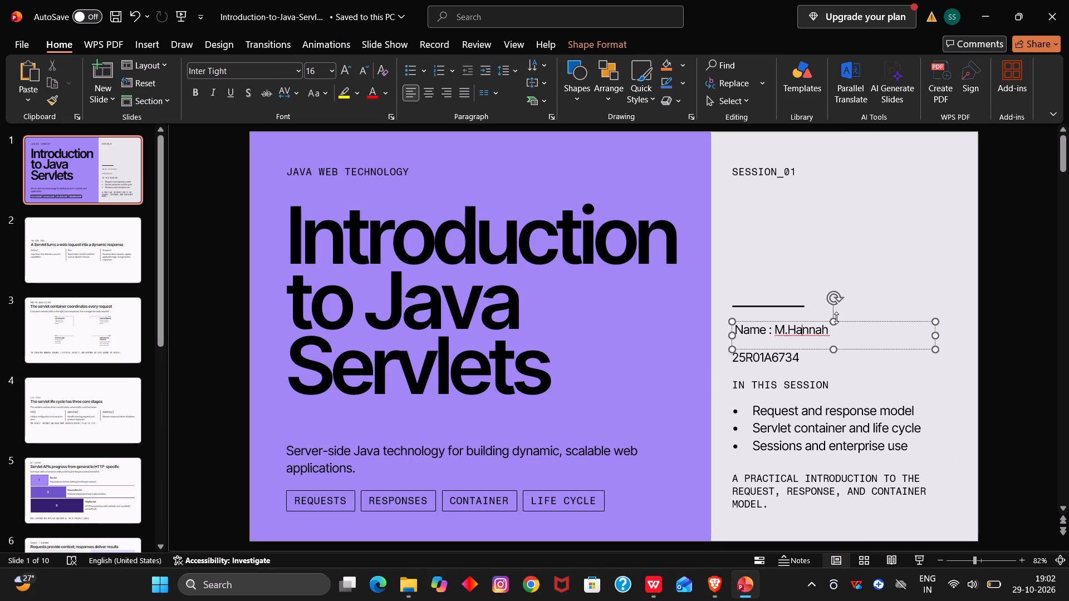
left_click(801, 303)
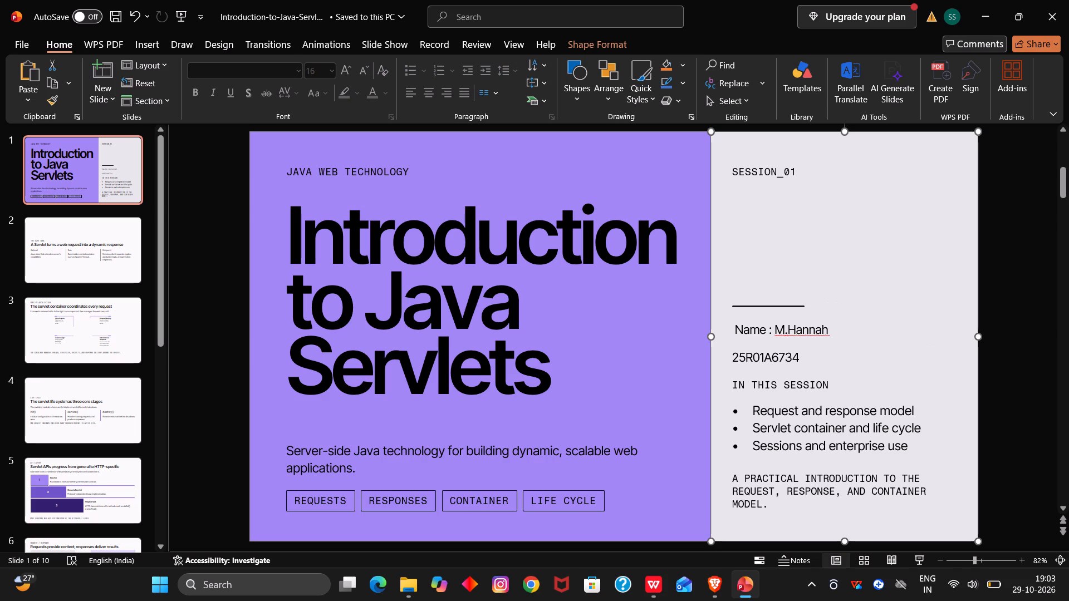
left_click(791, 307)
left_click_drag(791, 307, 786, 226)
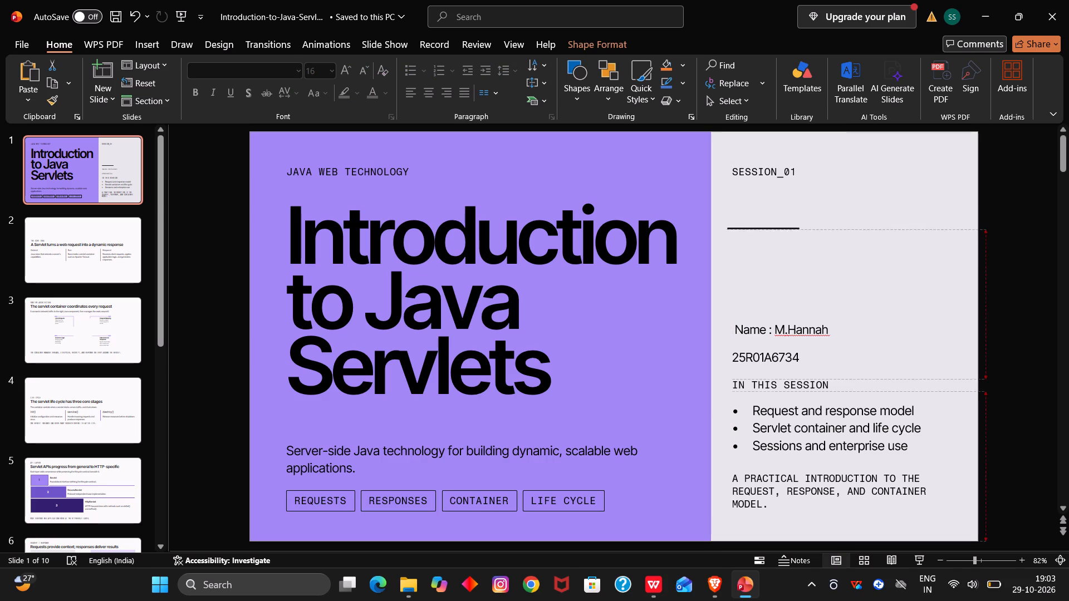
left_click_drag(786, 226, 786, 245)
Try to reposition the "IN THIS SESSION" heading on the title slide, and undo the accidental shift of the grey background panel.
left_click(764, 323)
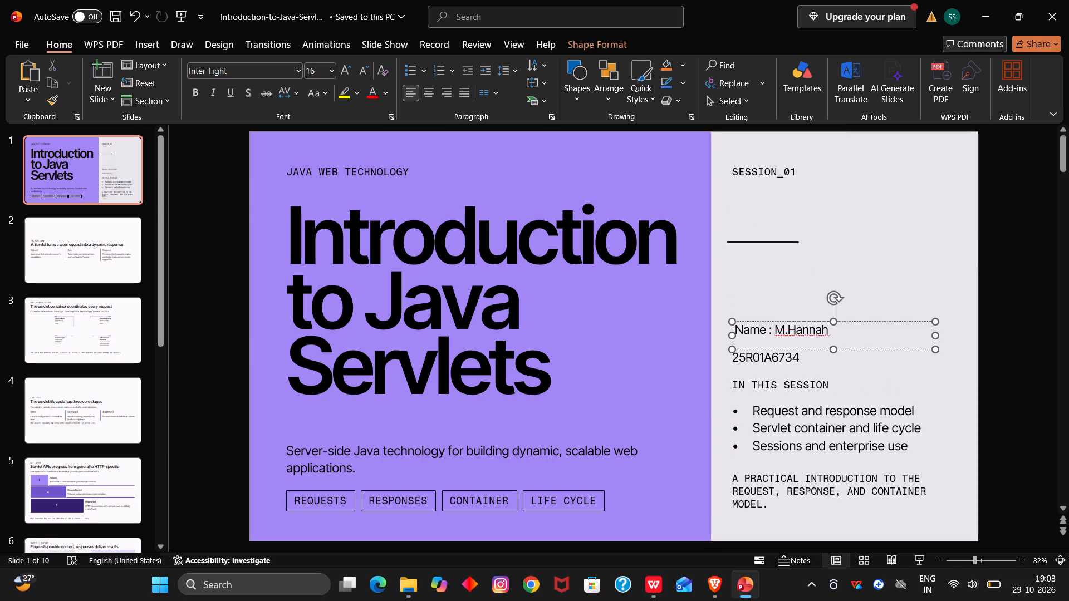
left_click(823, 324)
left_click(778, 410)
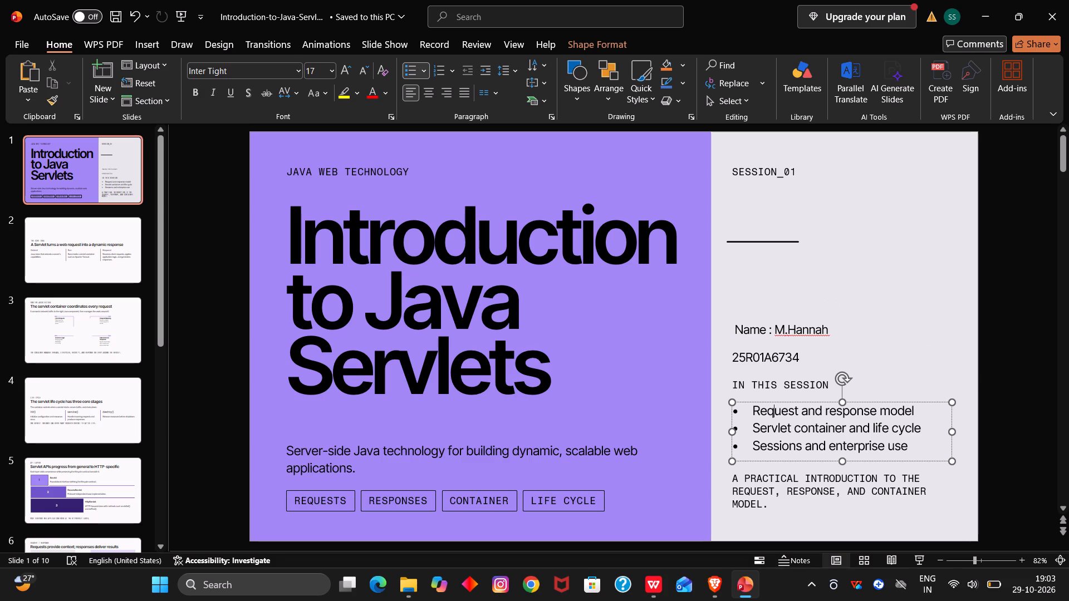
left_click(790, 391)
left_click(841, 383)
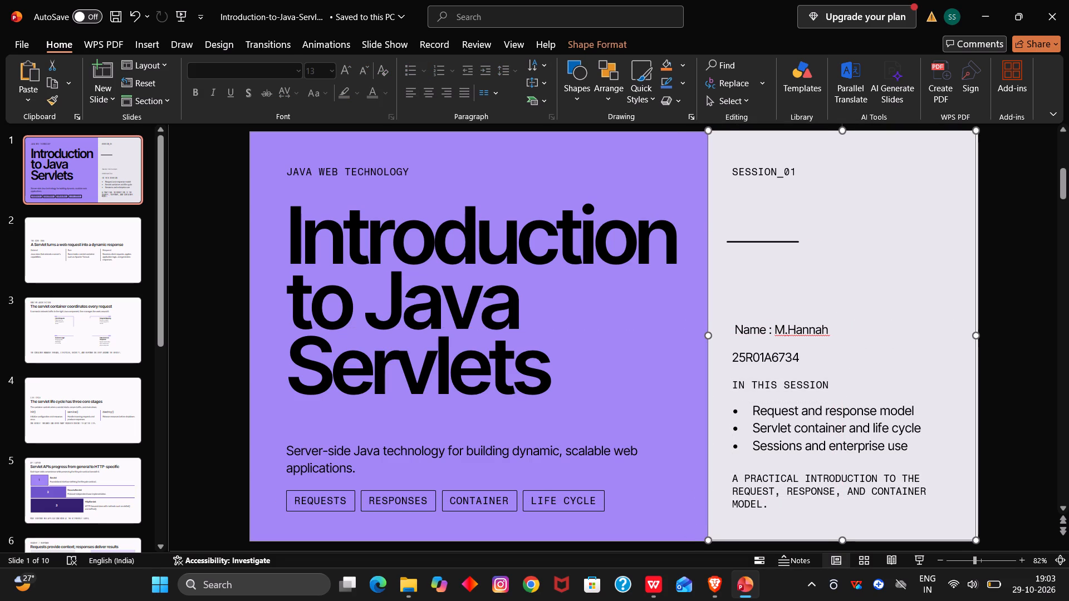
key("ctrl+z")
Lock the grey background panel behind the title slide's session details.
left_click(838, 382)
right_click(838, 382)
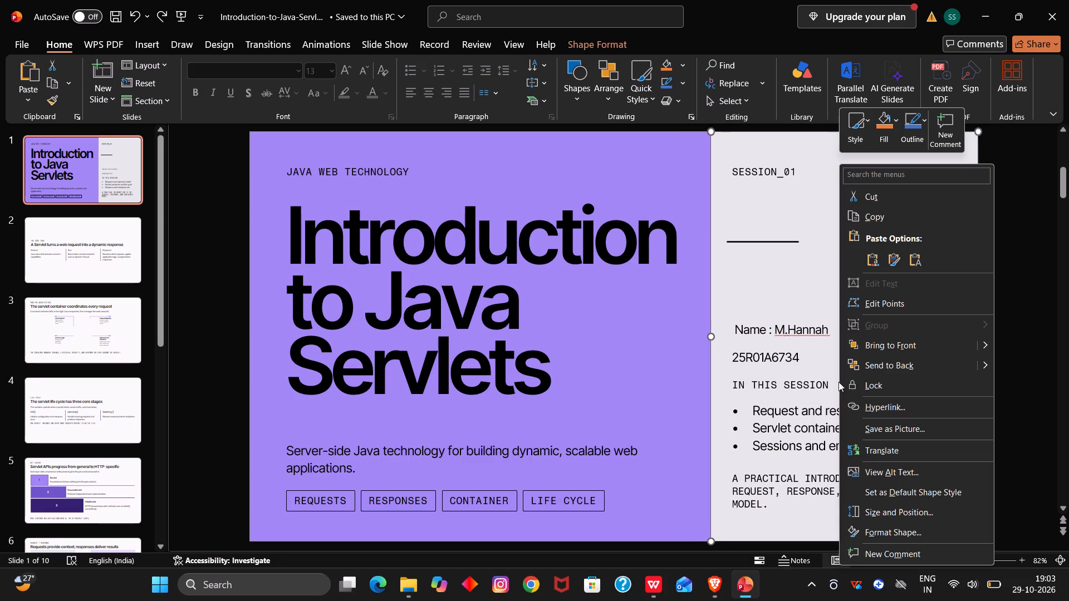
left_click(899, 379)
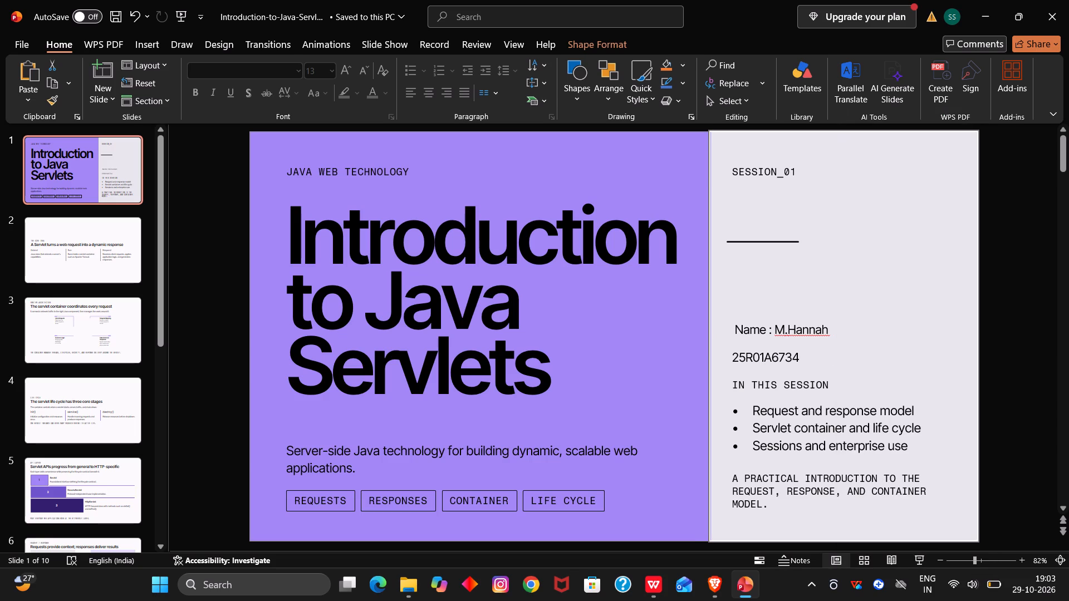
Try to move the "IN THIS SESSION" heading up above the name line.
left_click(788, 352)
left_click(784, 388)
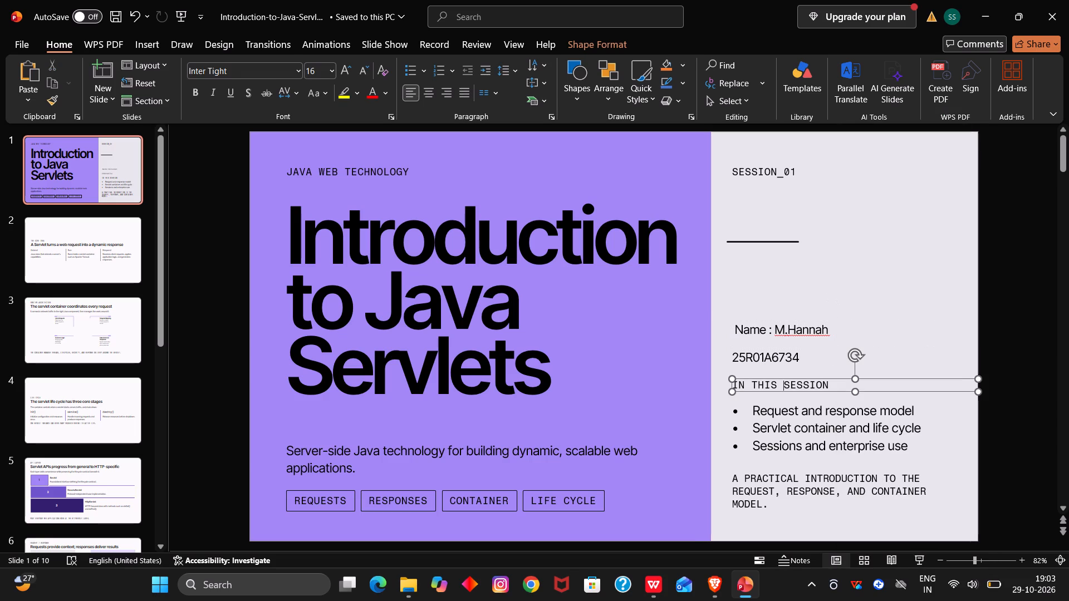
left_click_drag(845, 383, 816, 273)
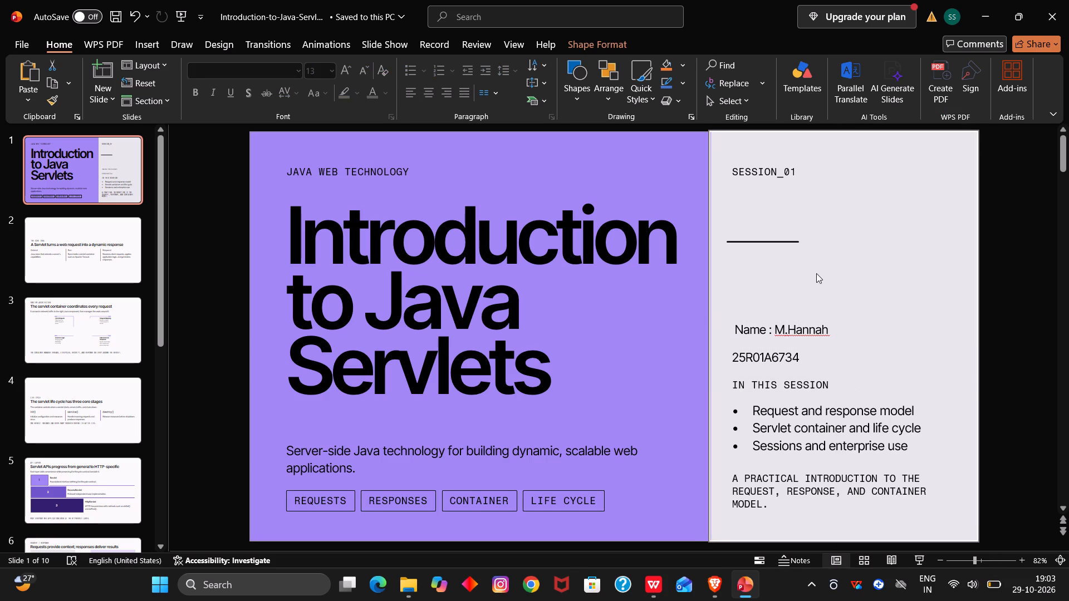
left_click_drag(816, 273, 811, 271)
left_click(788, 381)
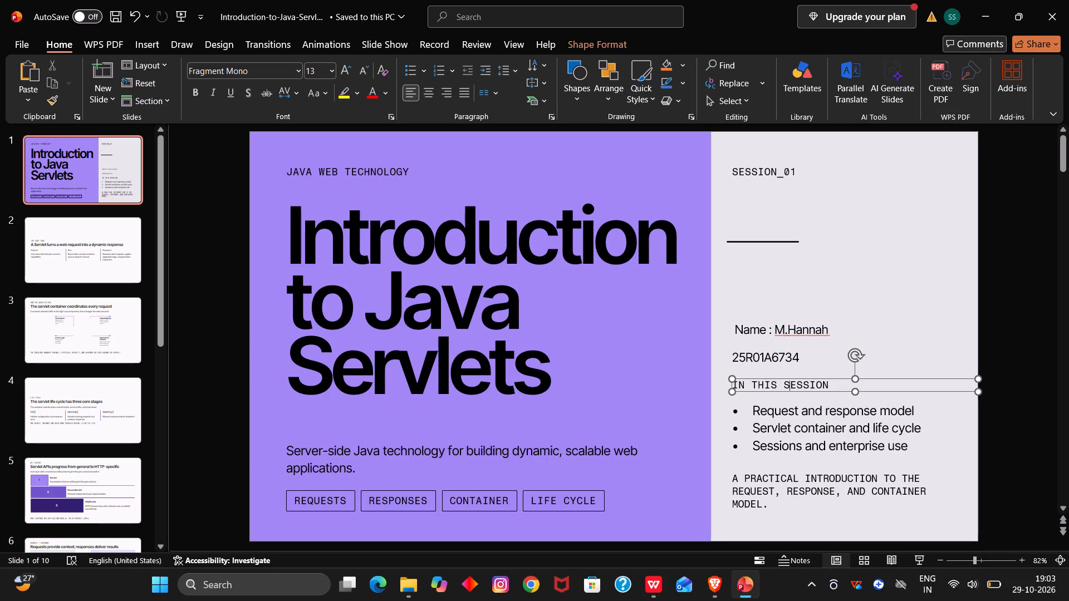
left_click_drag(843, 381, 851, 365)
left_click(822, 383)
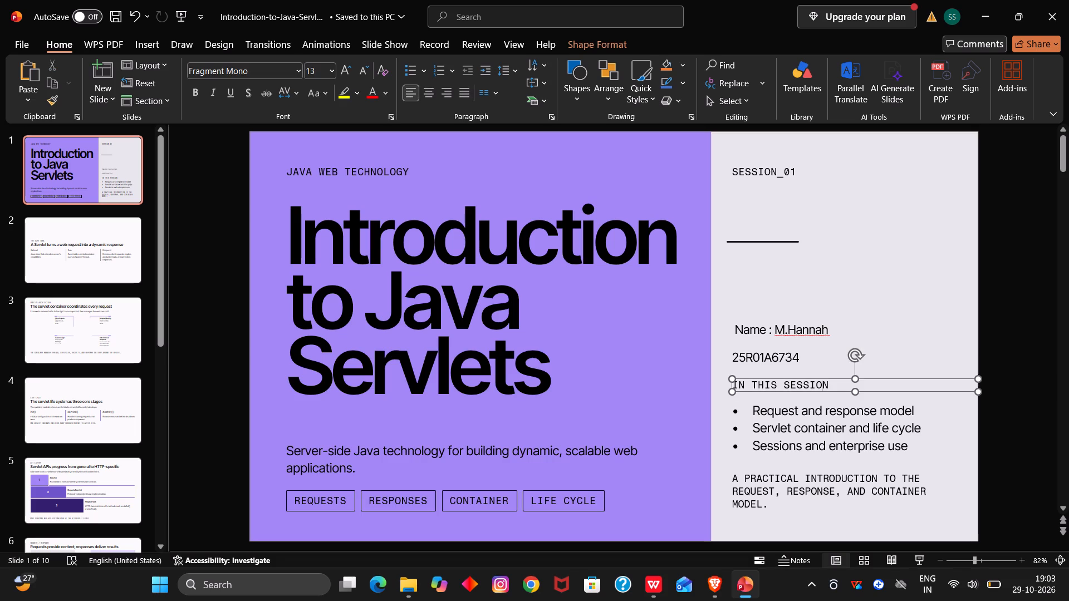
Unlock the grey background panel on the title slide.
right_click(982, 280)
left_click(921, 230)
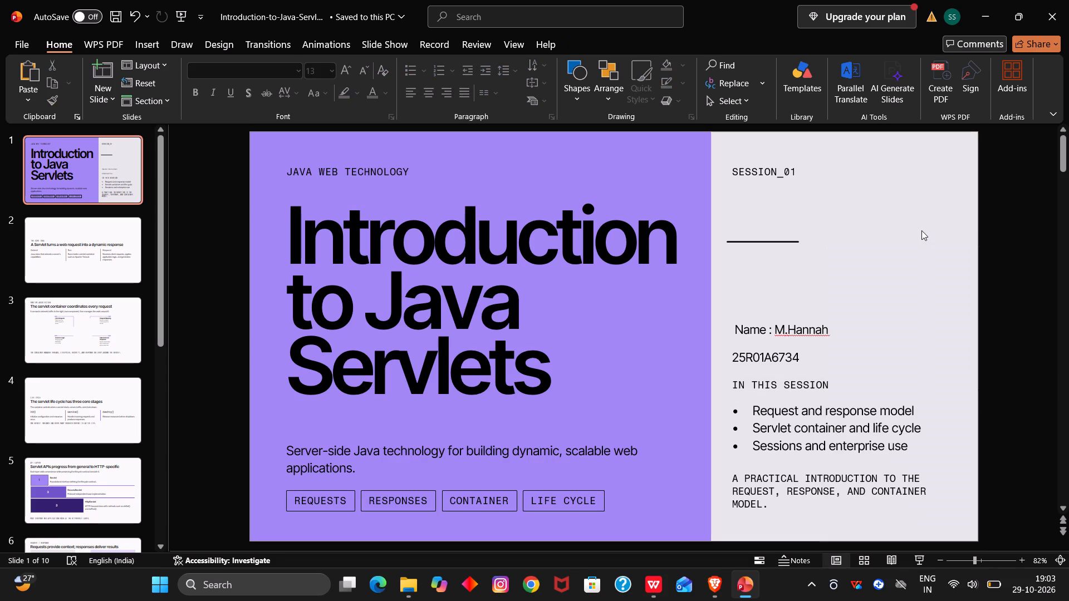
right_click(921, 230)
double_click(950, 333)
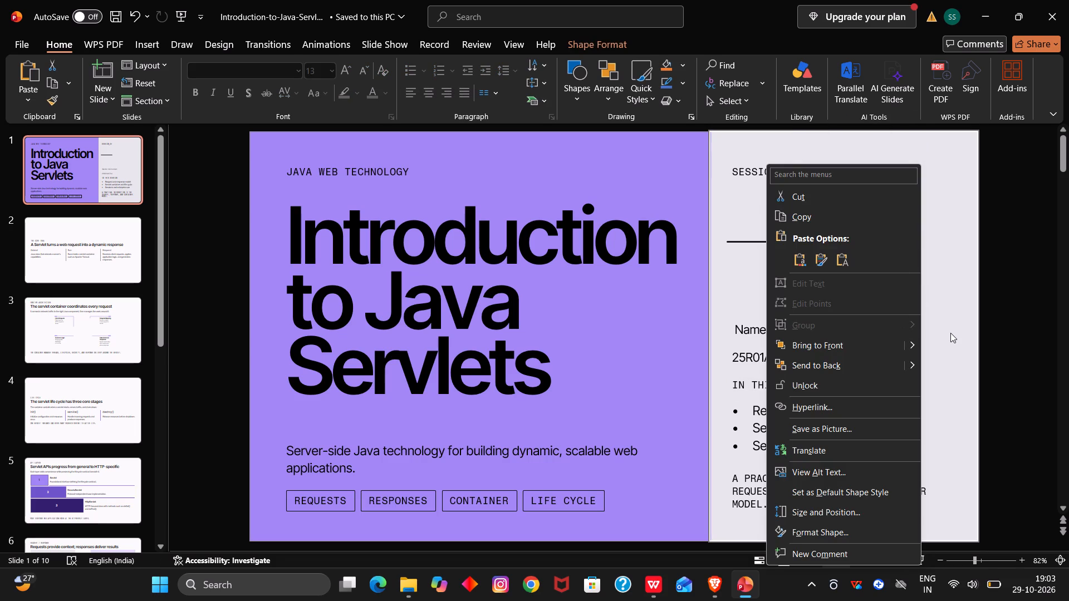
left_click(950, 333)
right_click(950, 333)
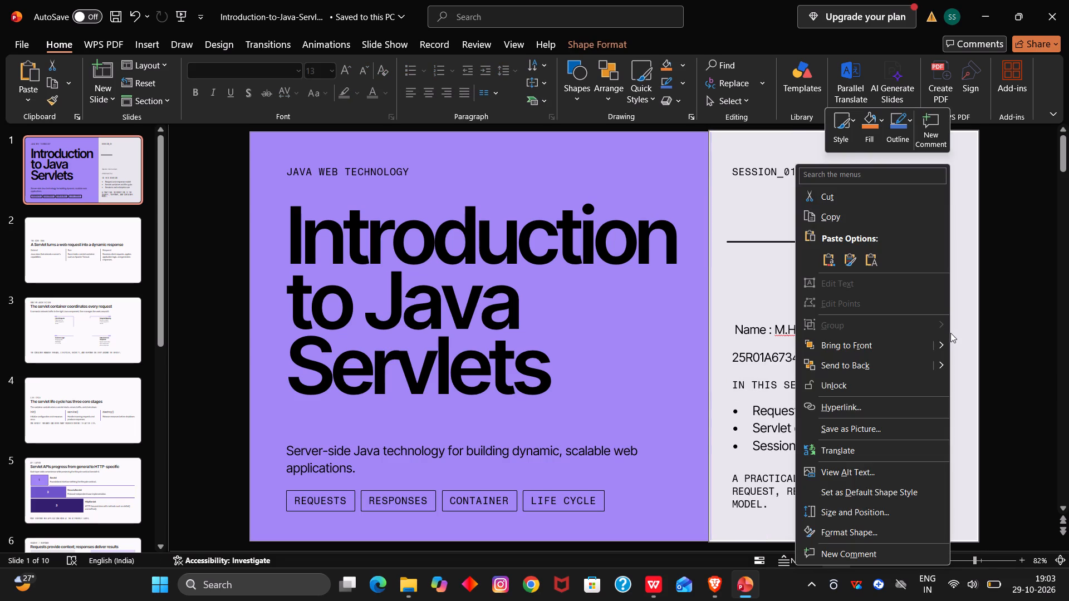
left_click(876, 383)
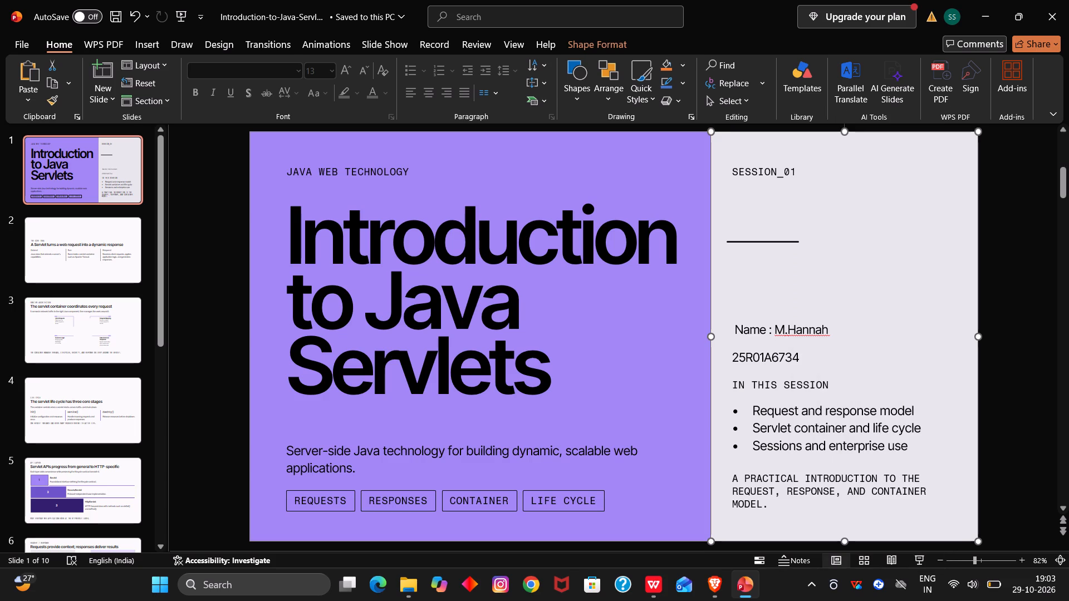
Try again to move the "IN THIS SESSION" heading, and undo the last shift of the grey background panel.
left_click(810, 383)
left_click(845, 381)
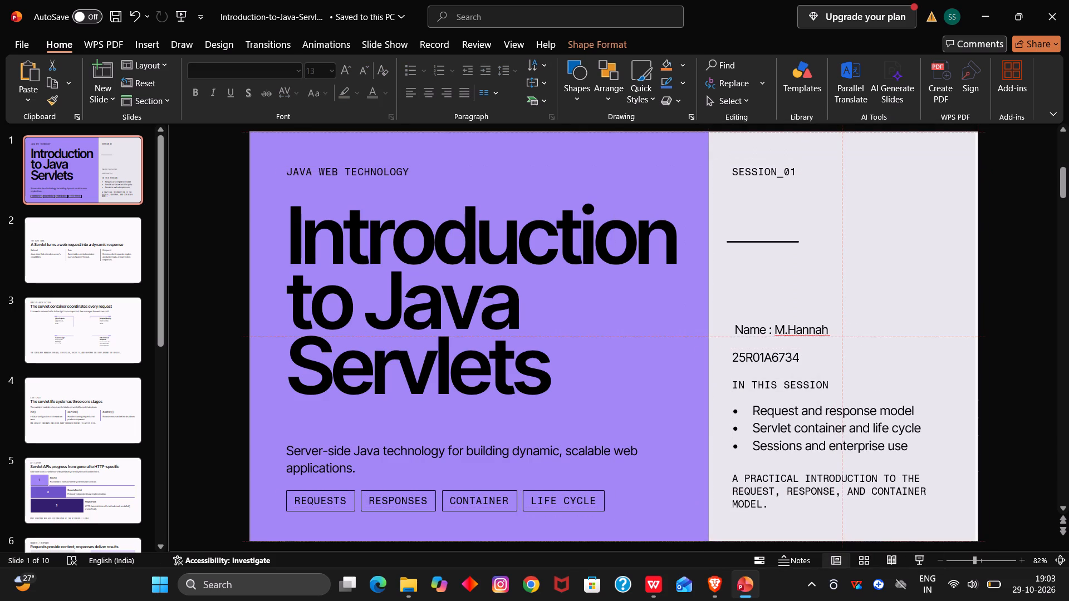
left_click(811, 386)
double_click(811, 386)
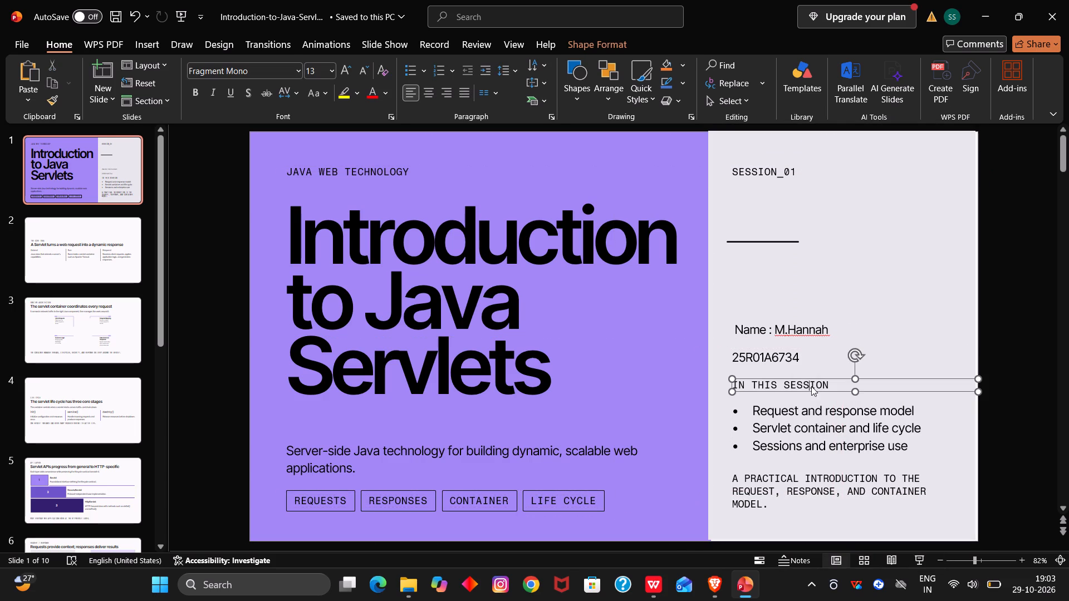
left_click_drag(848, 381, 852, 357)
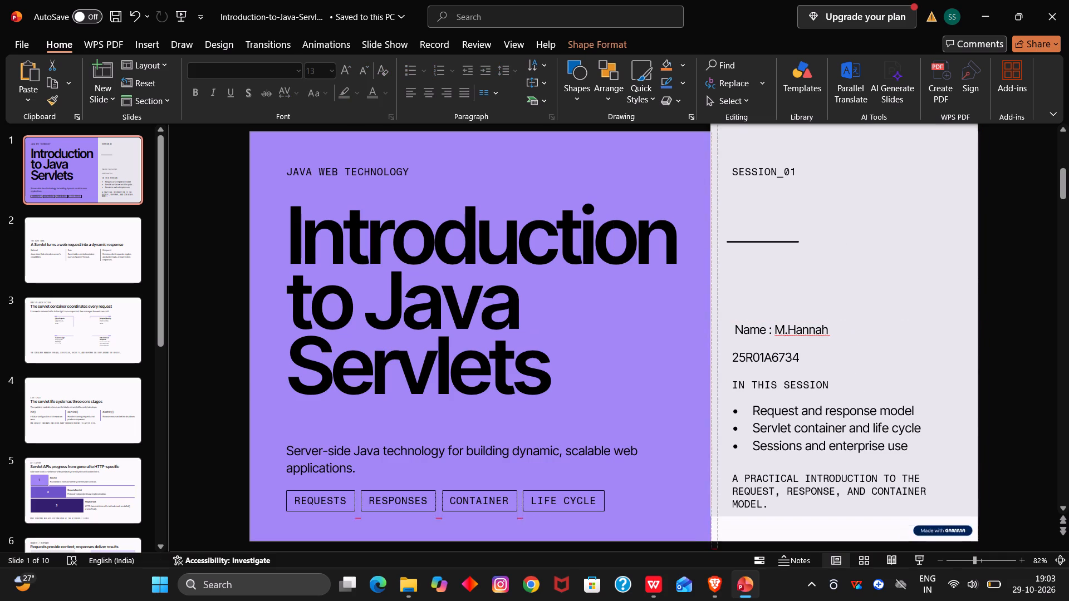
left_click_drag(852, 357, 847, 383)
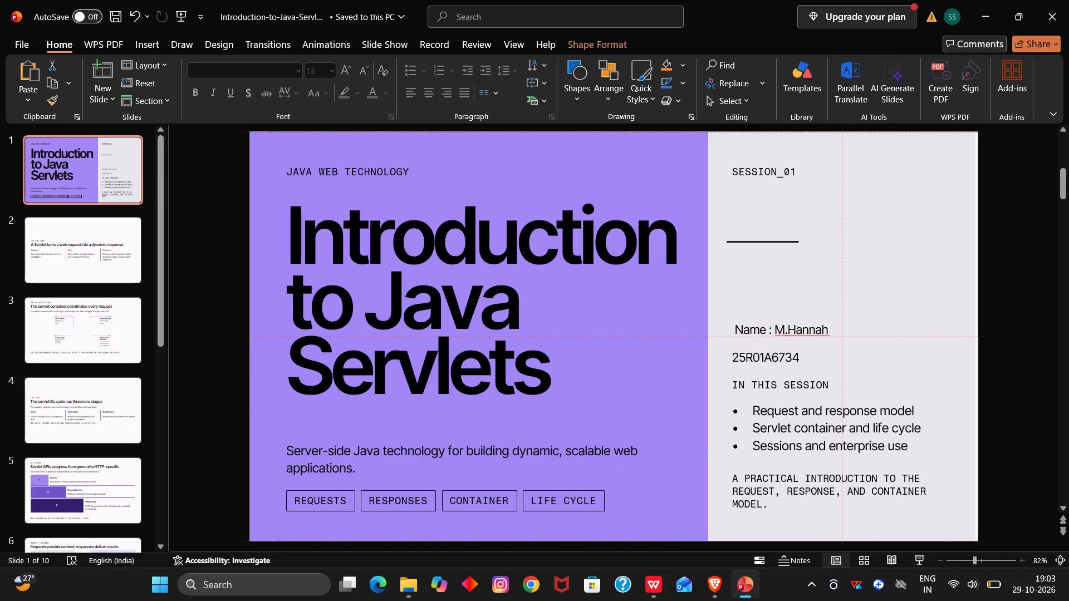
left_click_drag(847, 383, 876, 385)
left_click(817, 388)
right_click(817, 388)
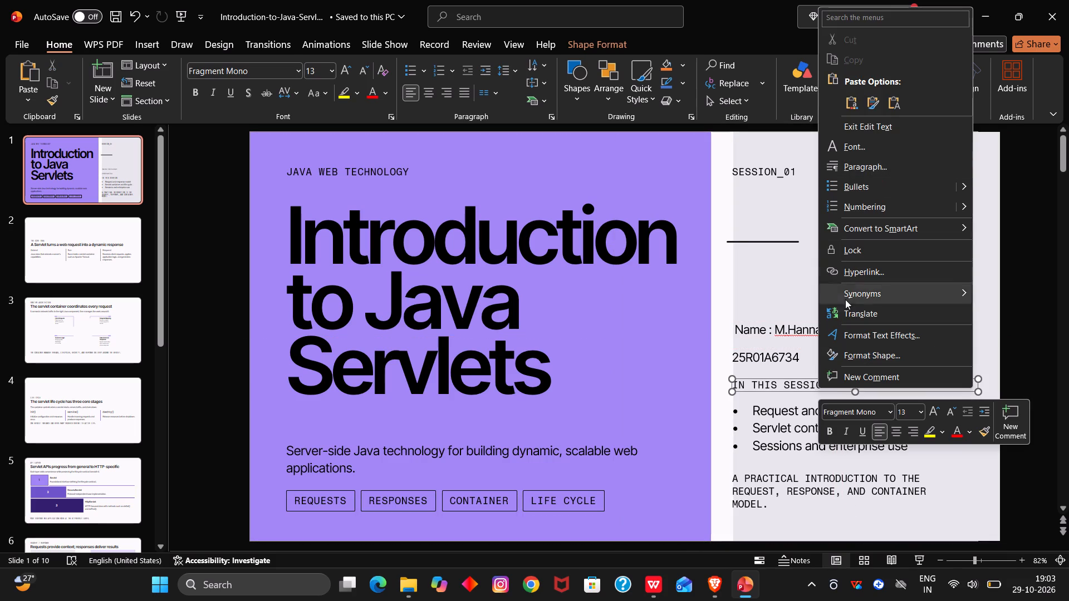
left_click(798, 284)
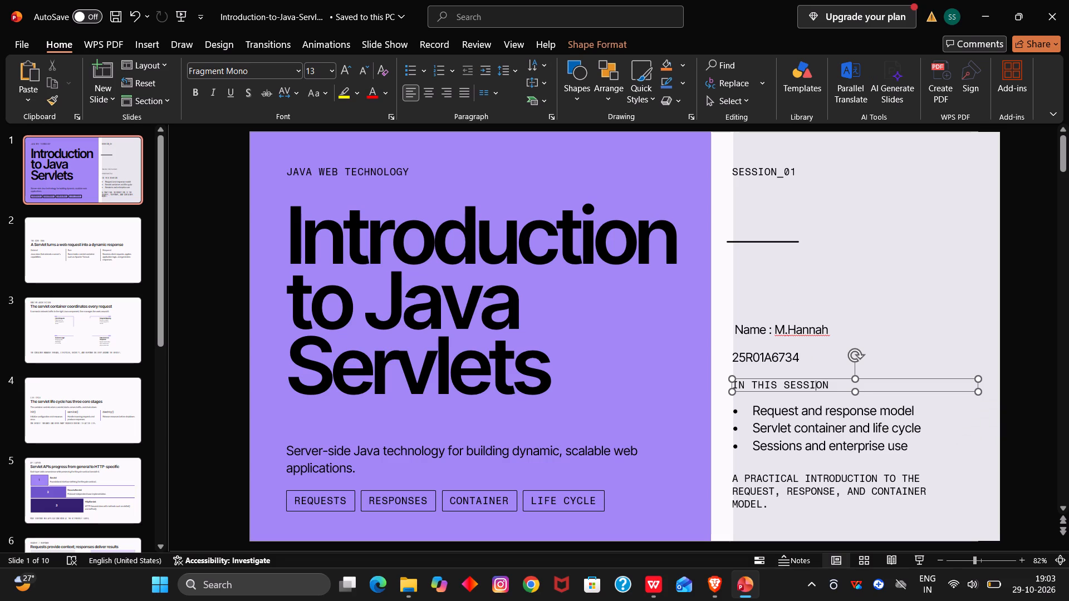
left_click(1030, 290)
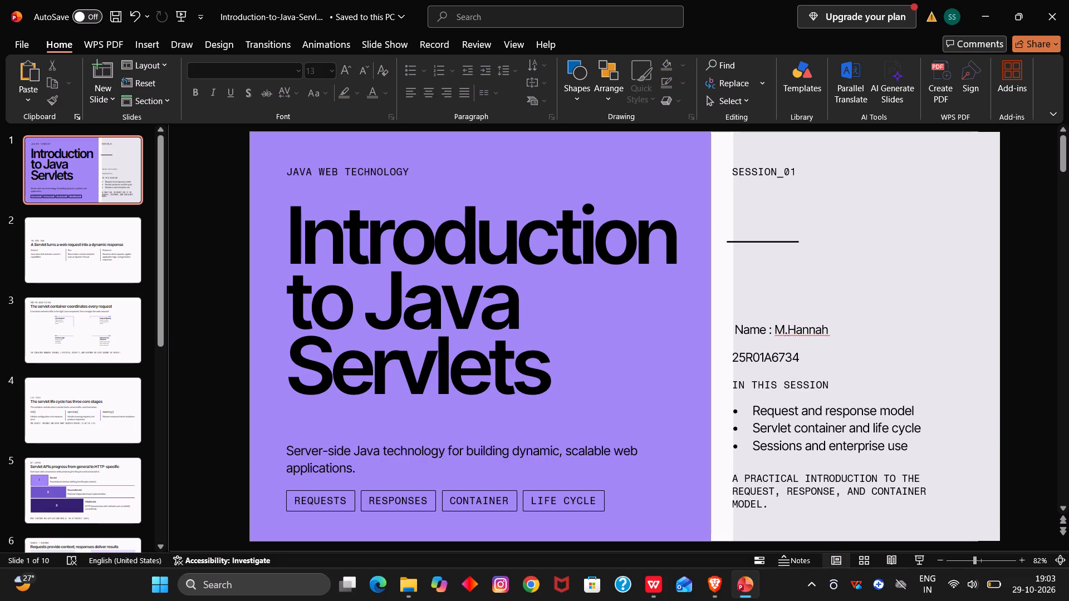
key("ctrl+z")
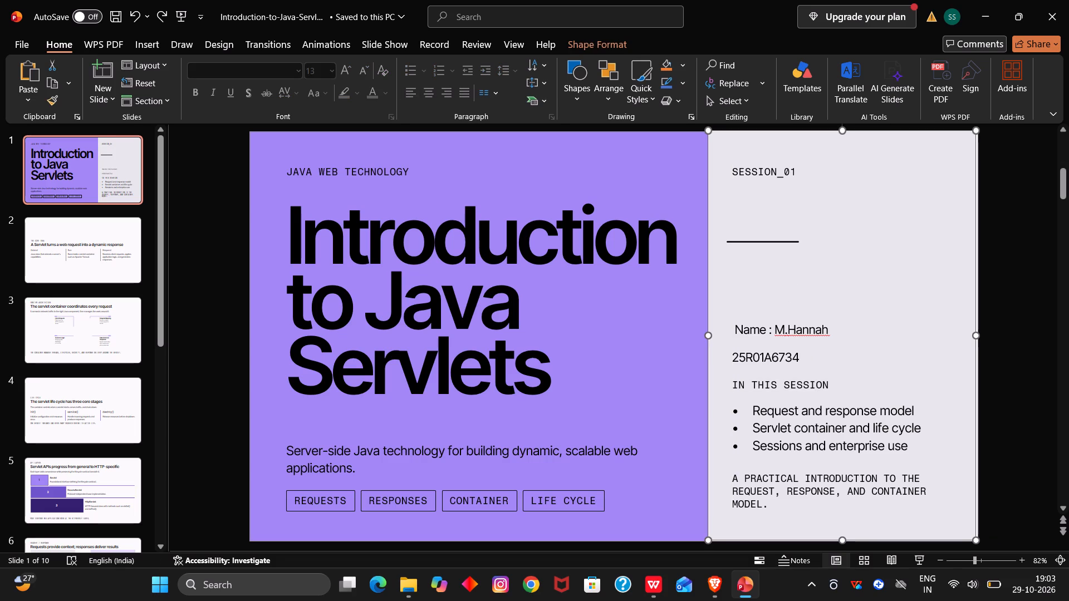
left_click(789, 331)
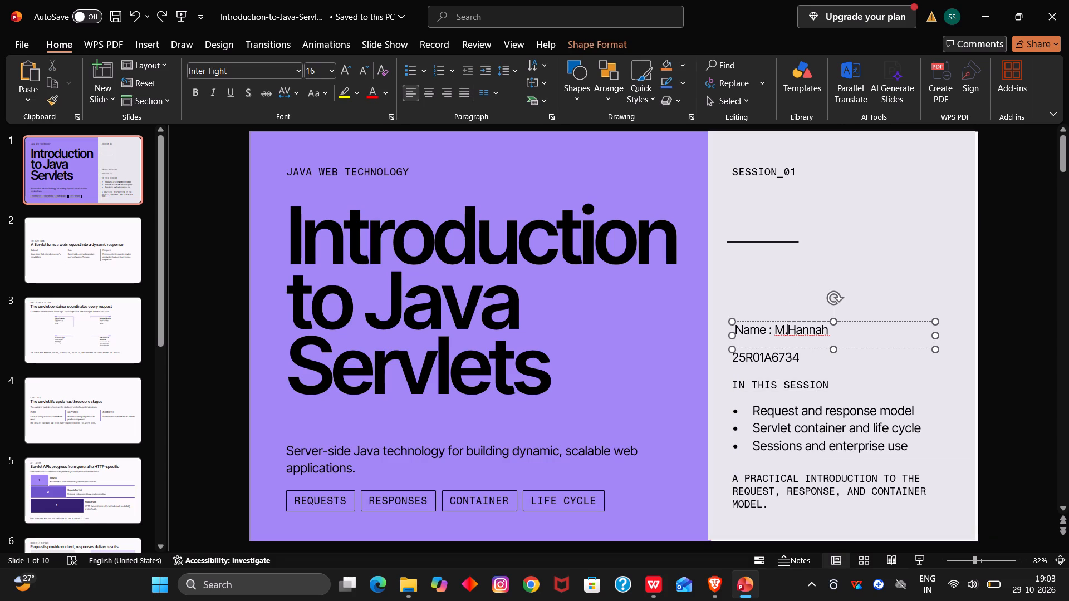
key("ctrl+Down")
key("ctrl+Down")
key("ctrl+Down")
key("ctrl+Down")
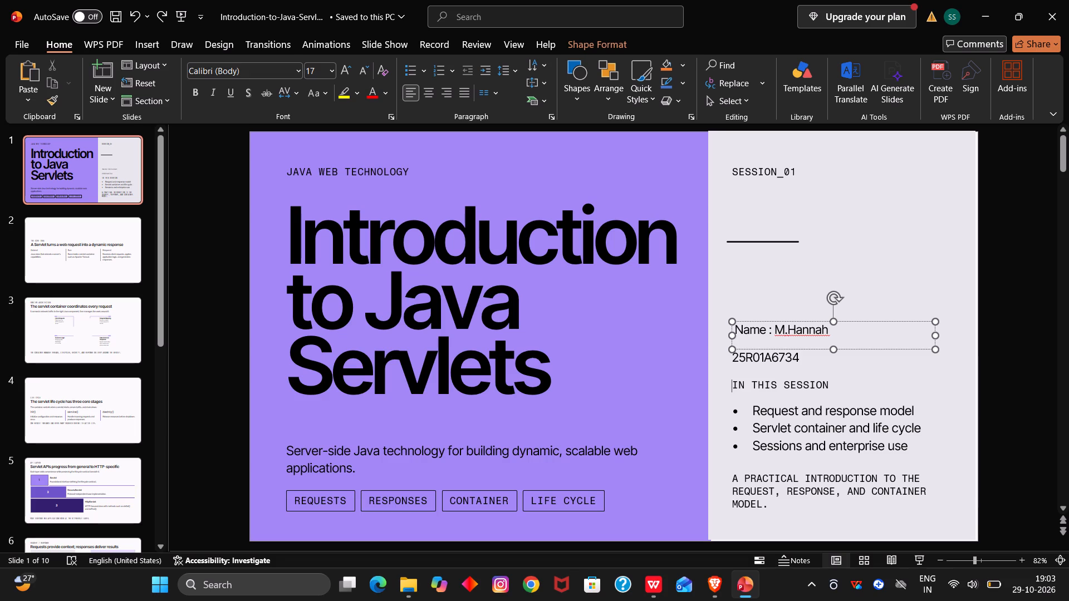
Move the grey background panel aside so it extends past the slide's right edge, away from the name and ID text.
left_click_drag(842, 290, 852, 306)
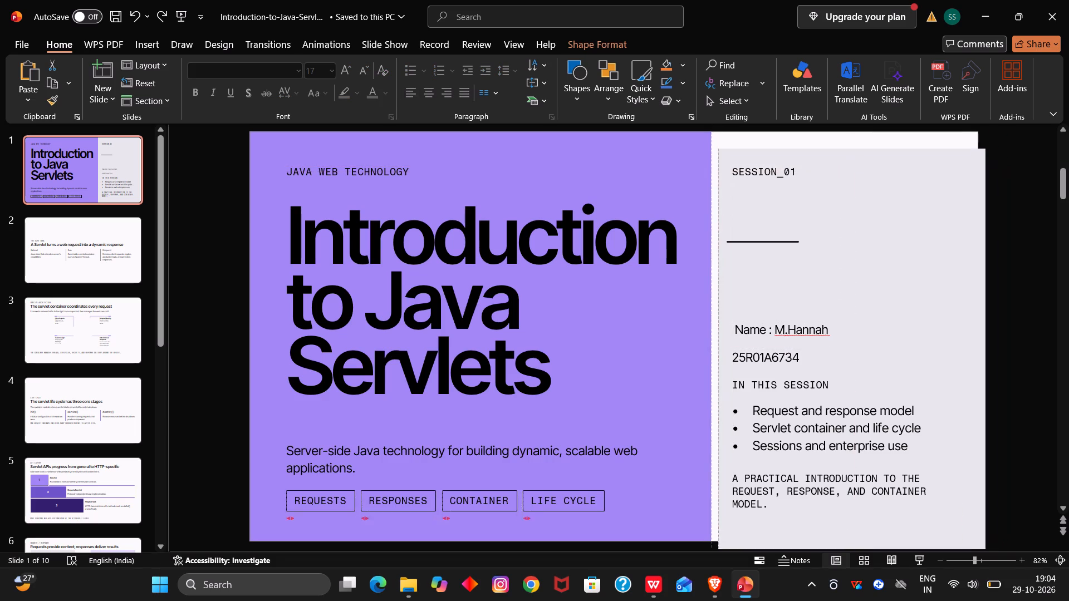
left_click_drag(852, 306, 1005, 273)
Move the text box with the name and ID up into the space below the divider line.
left_click(726, 327)
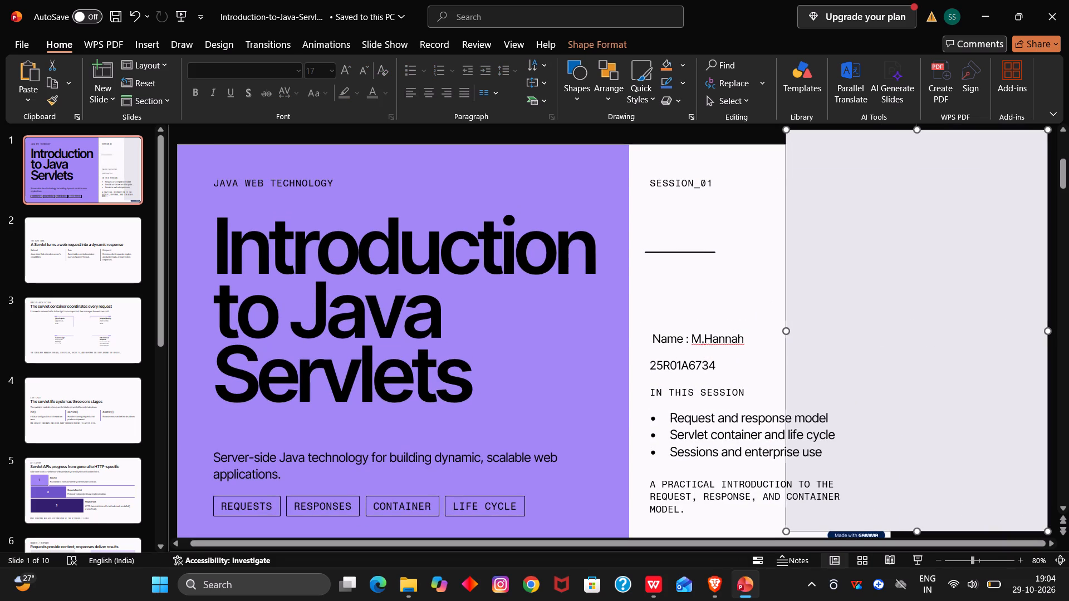
left_click_drag(741, 328, 731, 268)
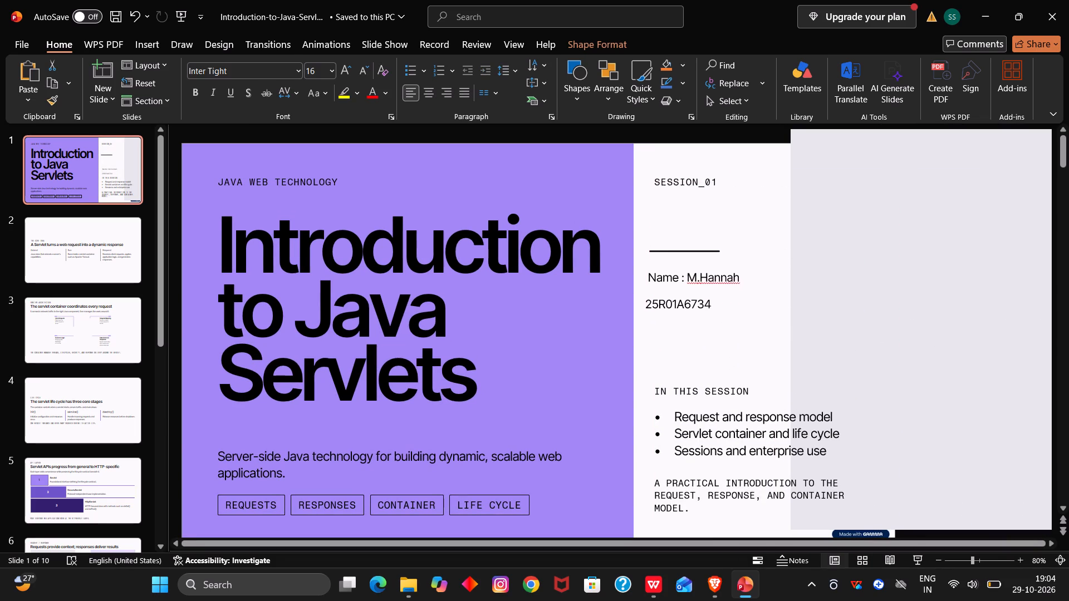
left_click_drag(731, 268, 725, 298)
Move the "IN THIS SESSION" heading up to directly below the divider line, above the name.
left_click(708, 390)
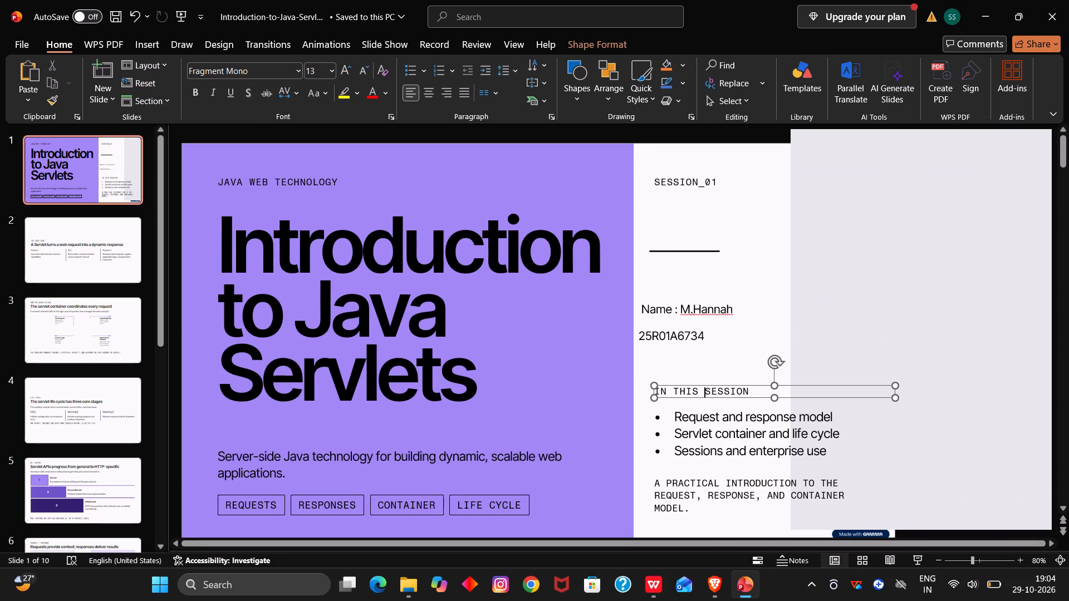
left_click_drag(764, 388, 753, 265)
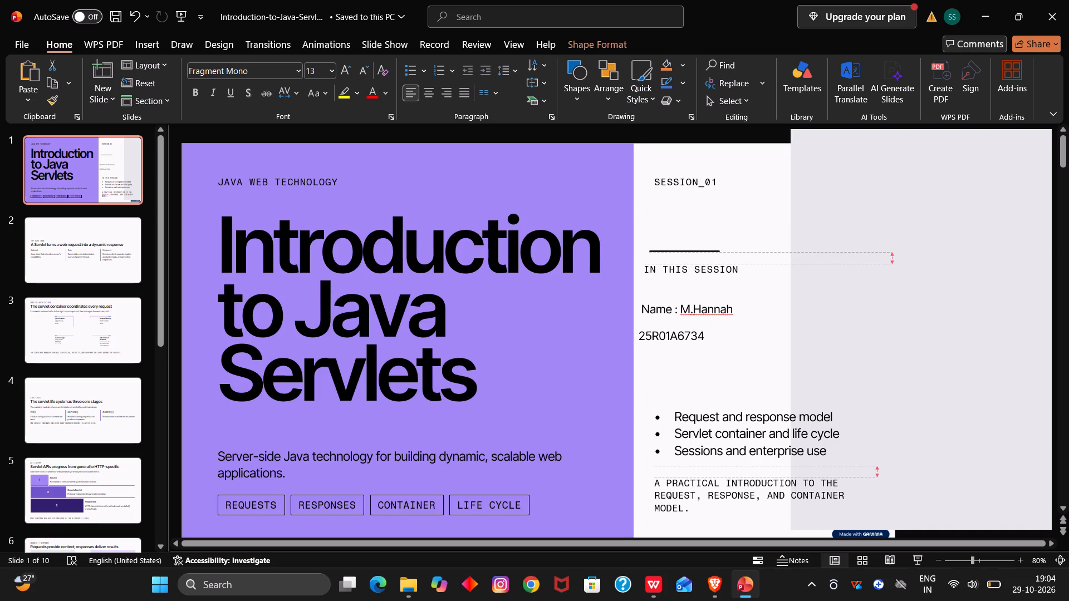
left_click_drag(753, 265, 758, 262)
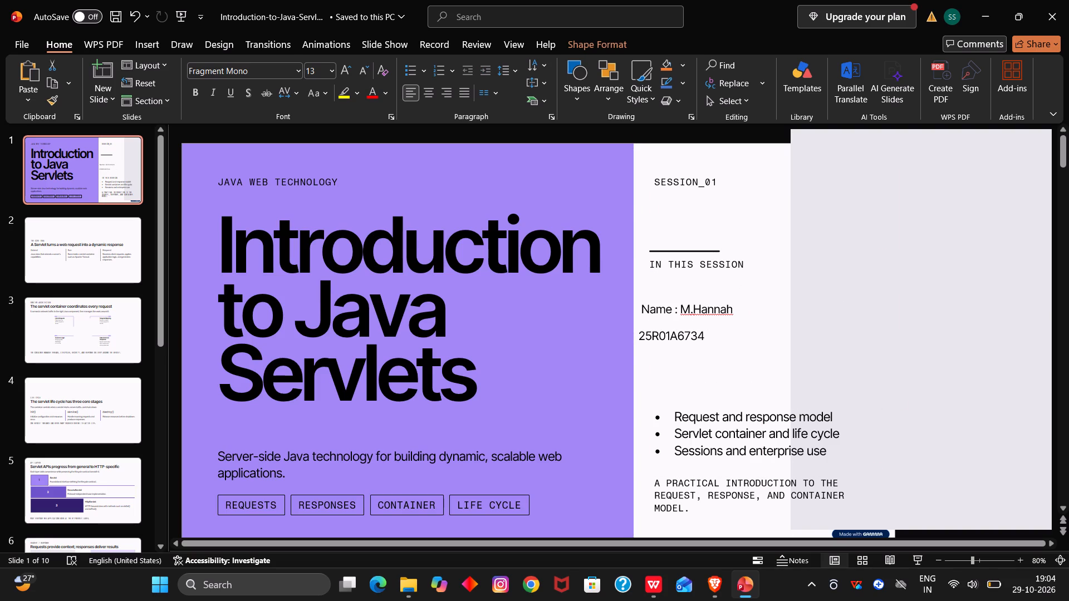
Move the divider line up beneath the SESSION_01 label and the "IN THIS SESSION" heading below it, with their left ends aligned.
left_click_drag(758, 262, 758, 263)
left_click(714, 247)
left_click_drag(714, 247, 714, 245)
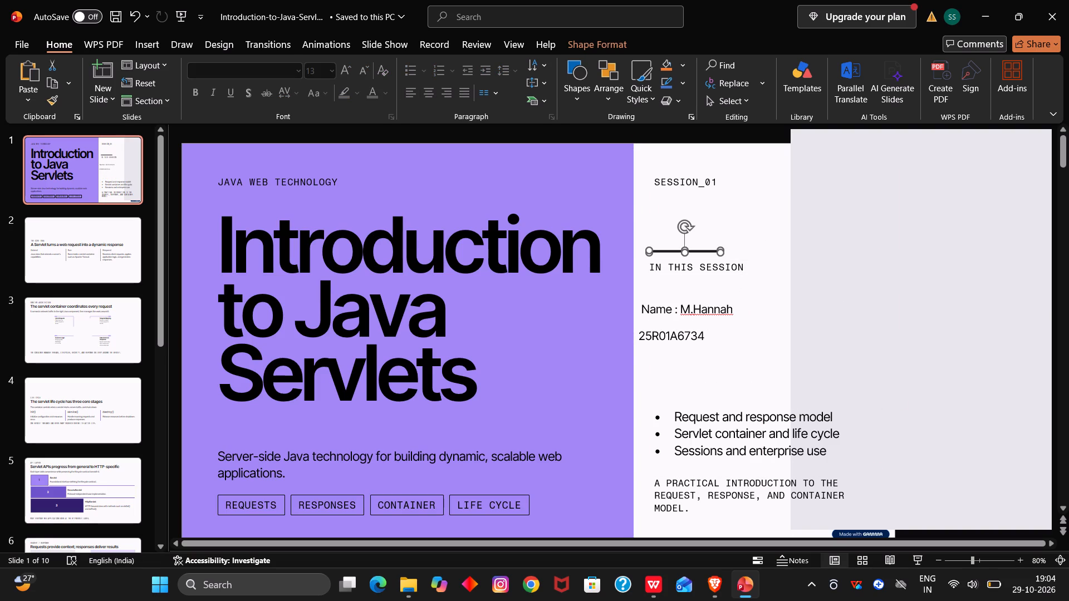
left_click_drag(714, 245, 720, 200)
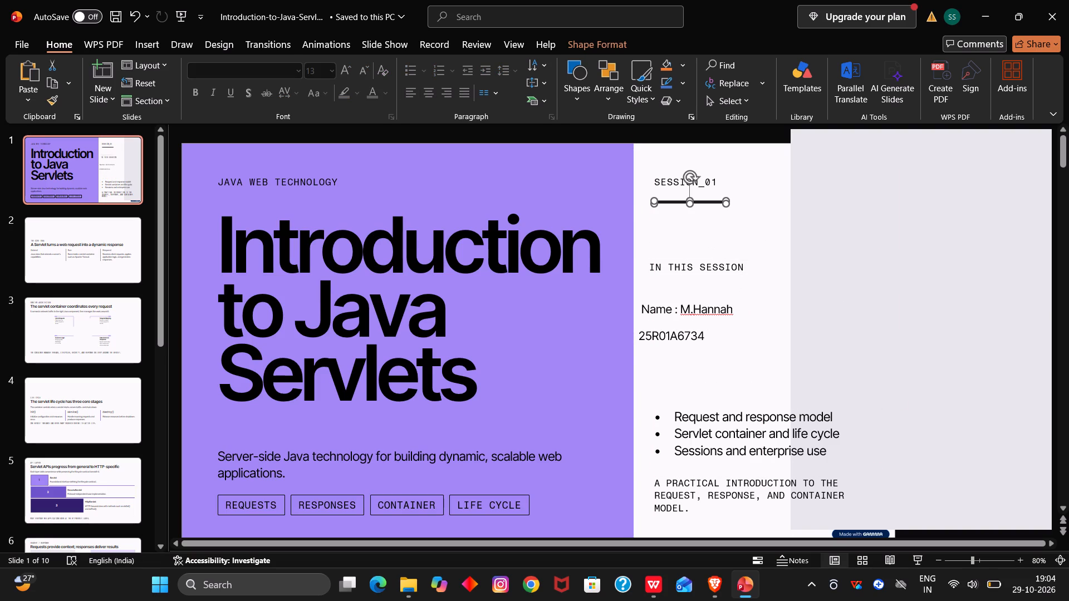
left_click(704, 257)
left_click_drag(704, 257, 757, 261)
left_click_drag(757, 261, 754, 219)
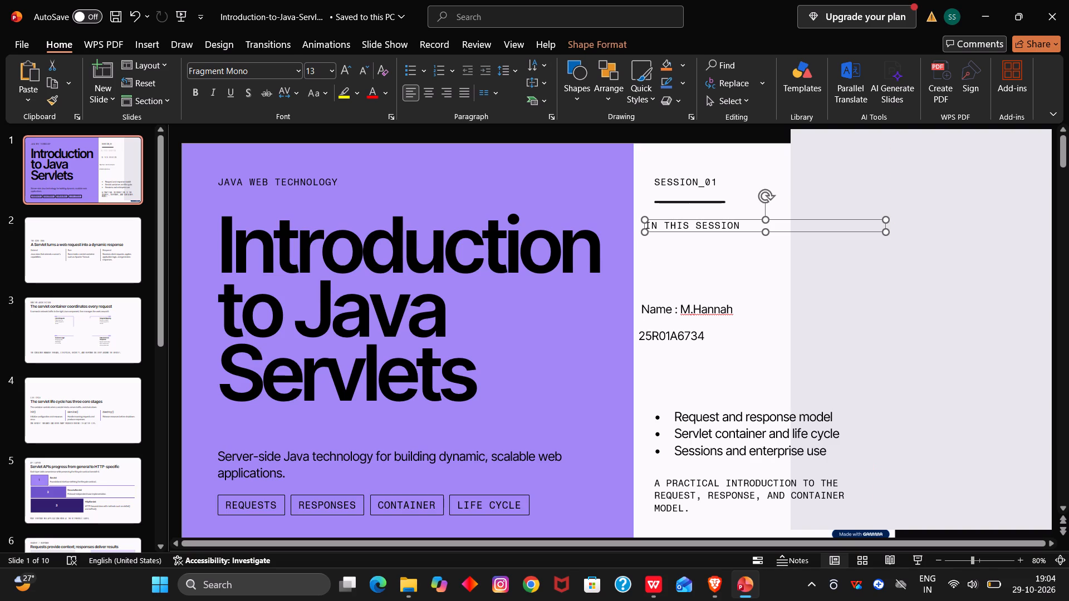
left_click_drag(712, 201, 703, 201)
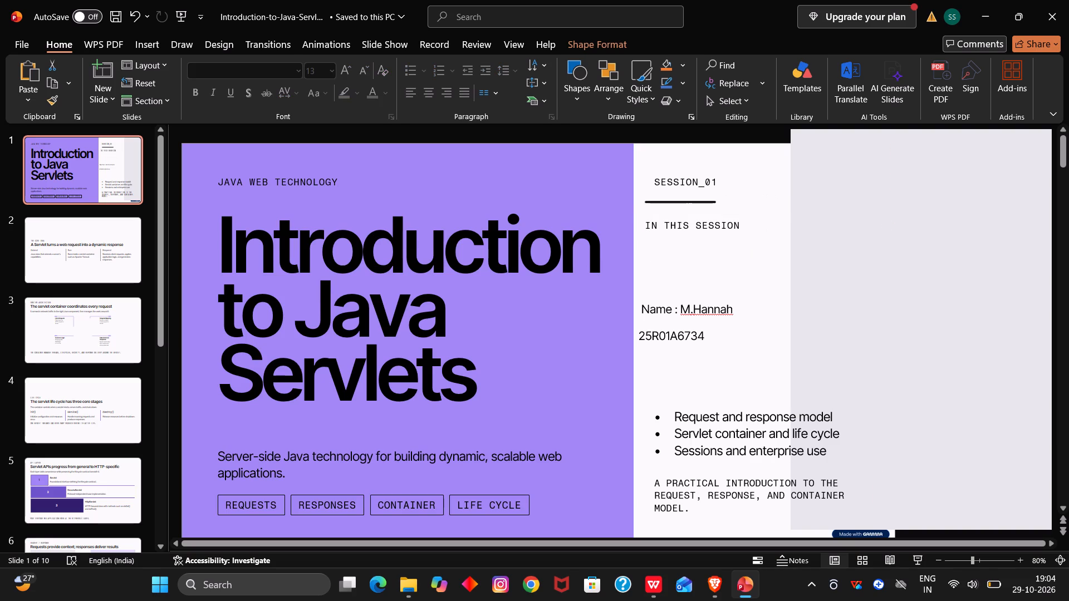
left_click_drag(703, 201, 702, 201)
Move the SESSION_01 label to the top middle of the white column, shifting the grey background panel down out of its way.
left_click(707, 183)
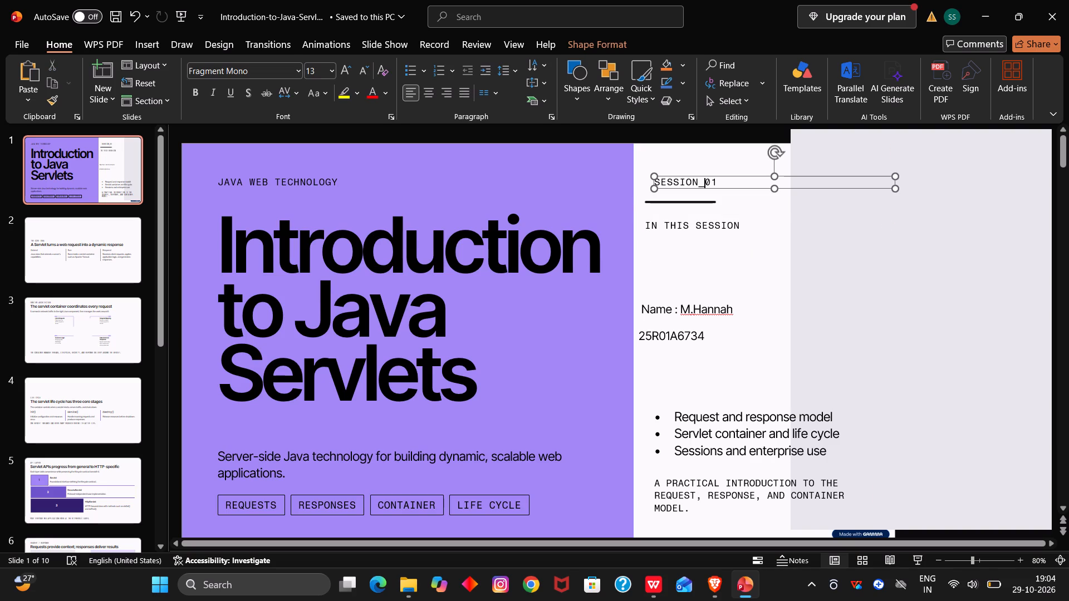
left_click(707, 183)
left_click(773, 176)
left_click_drag(762, 179, 838, 176)
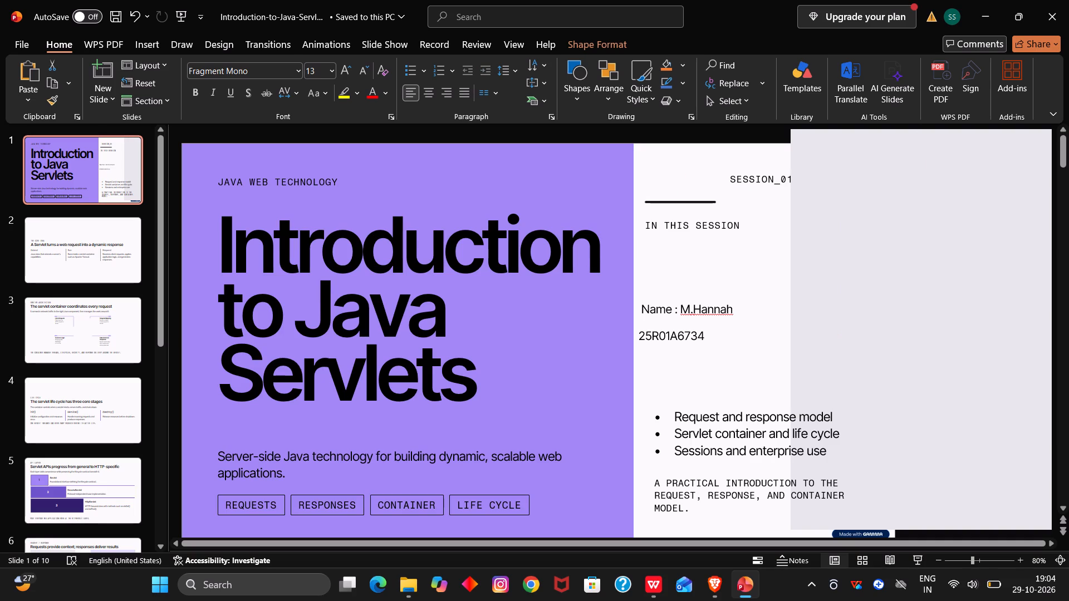
left_click_drag(838, 176, 847, 178)
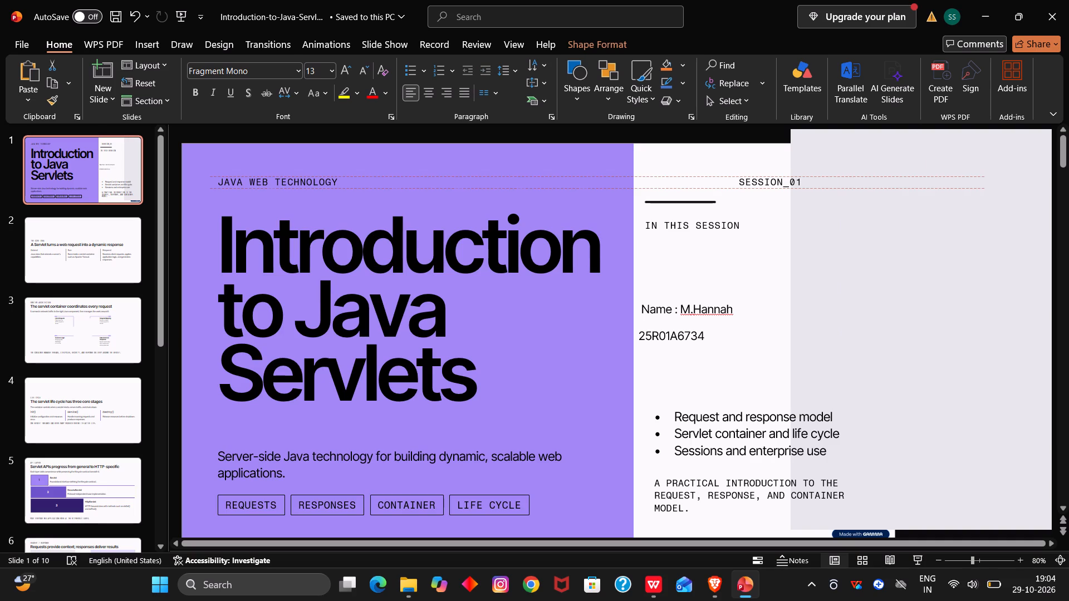
left_click_drag(847, 178, 866, 176)
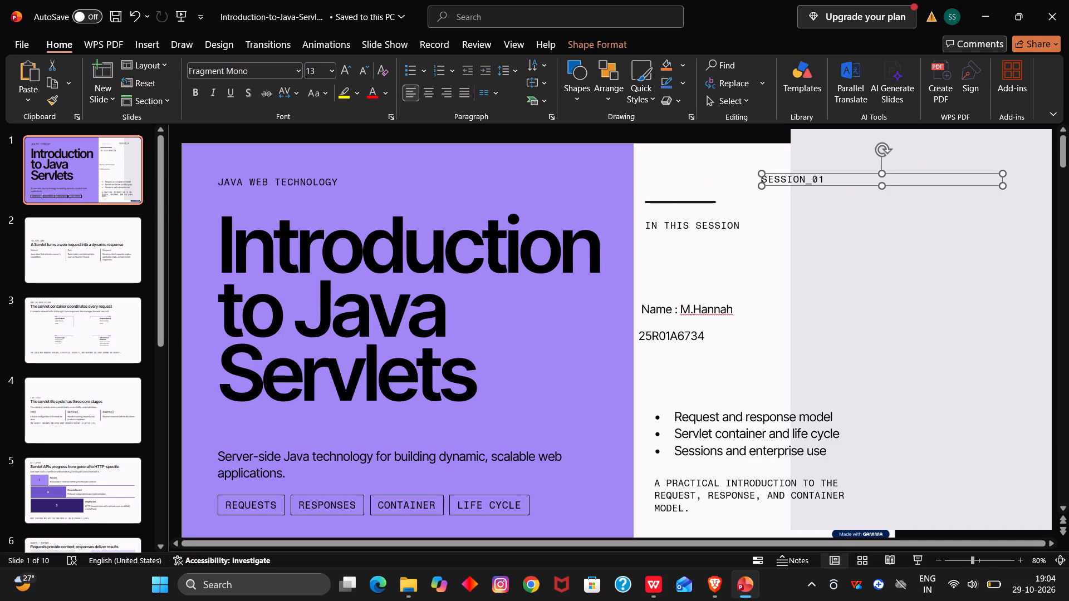
left_click_drag(861, 148, 853, 369)
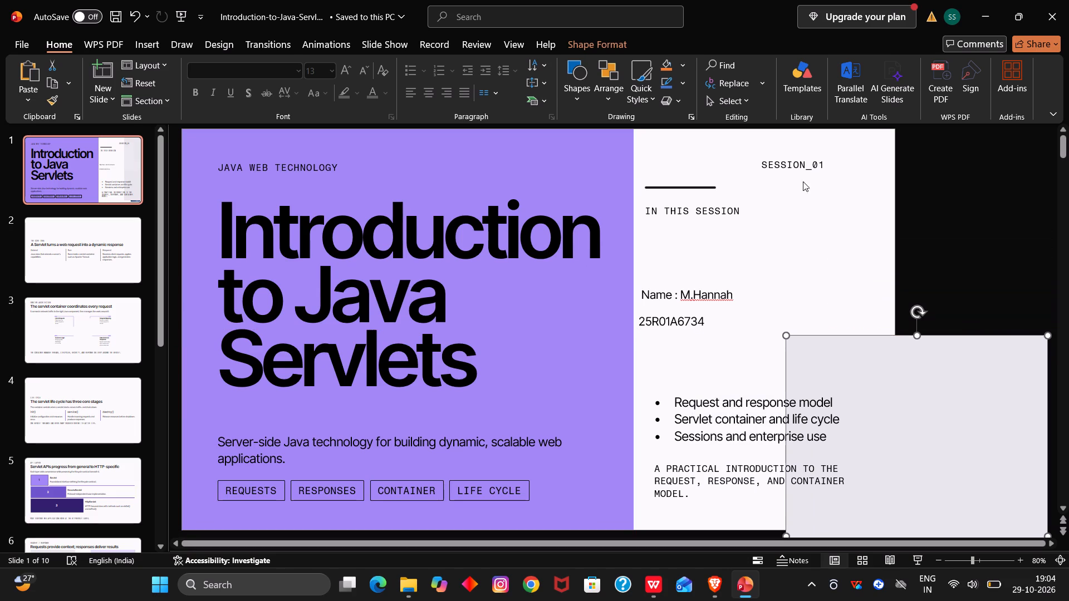
left_click(789, 168)
left_click_drag(850, 166, 825, 166)
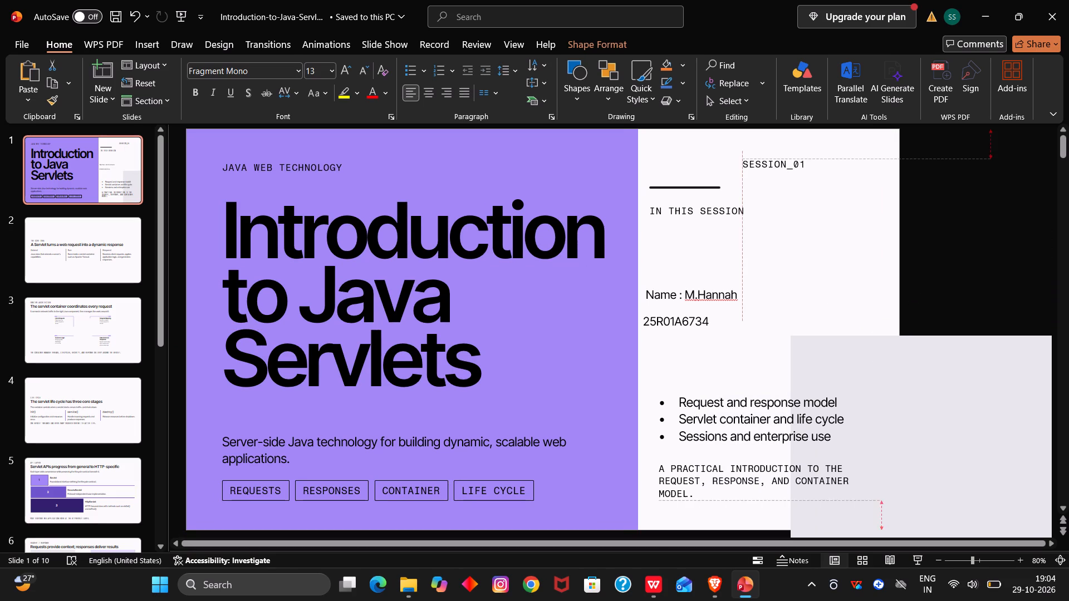
left_click_drag(825, 166, 821, 160)
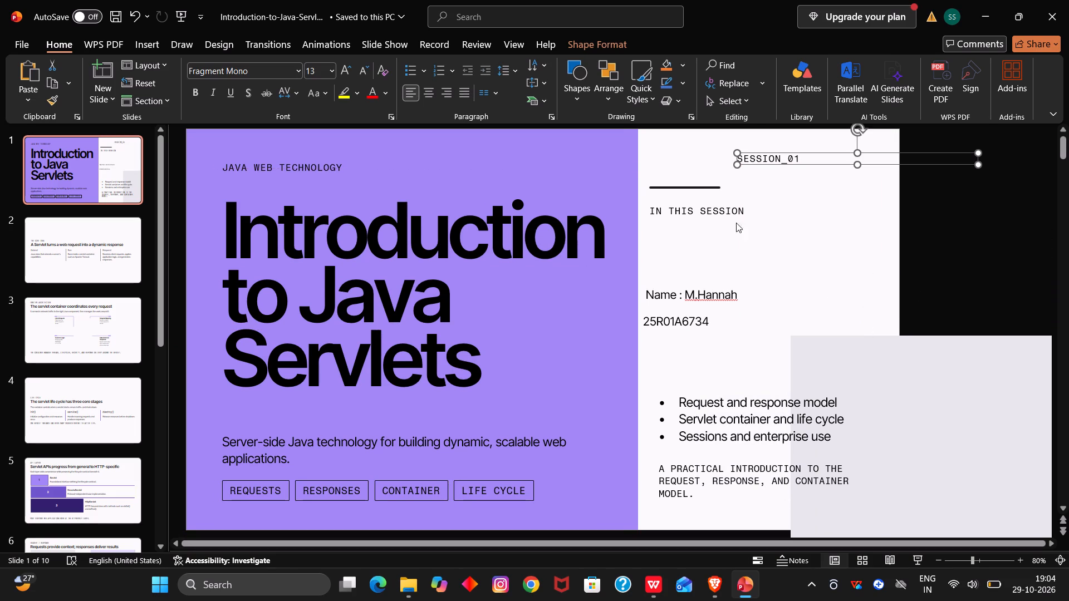
Move the divider line directly beneath the SESSION_01 label and centre the "IN THIS SESSION" heading below the line.
left_click_drag(710, 185, 795, 173)
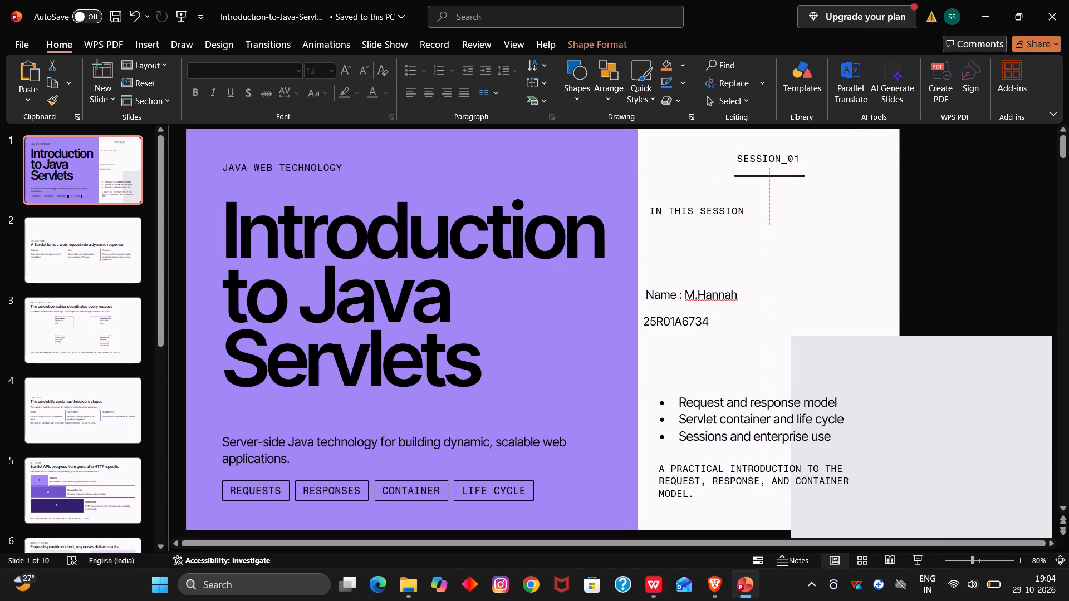
left_click_drag(795, 173, 795, 173)
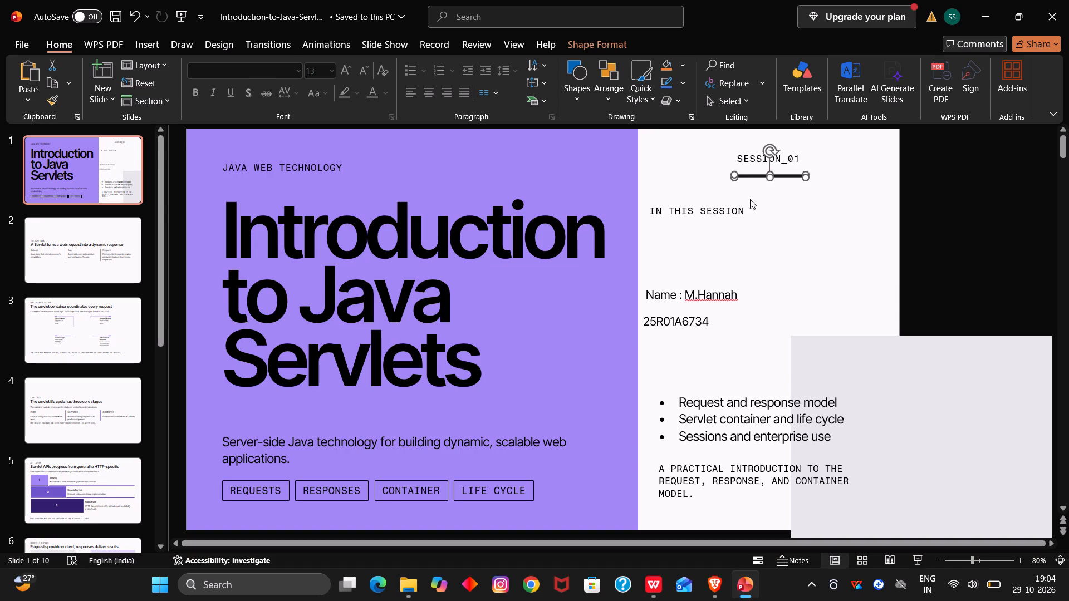
left_click(724, 209)
left_click_drag(759, 210, 820, 196)
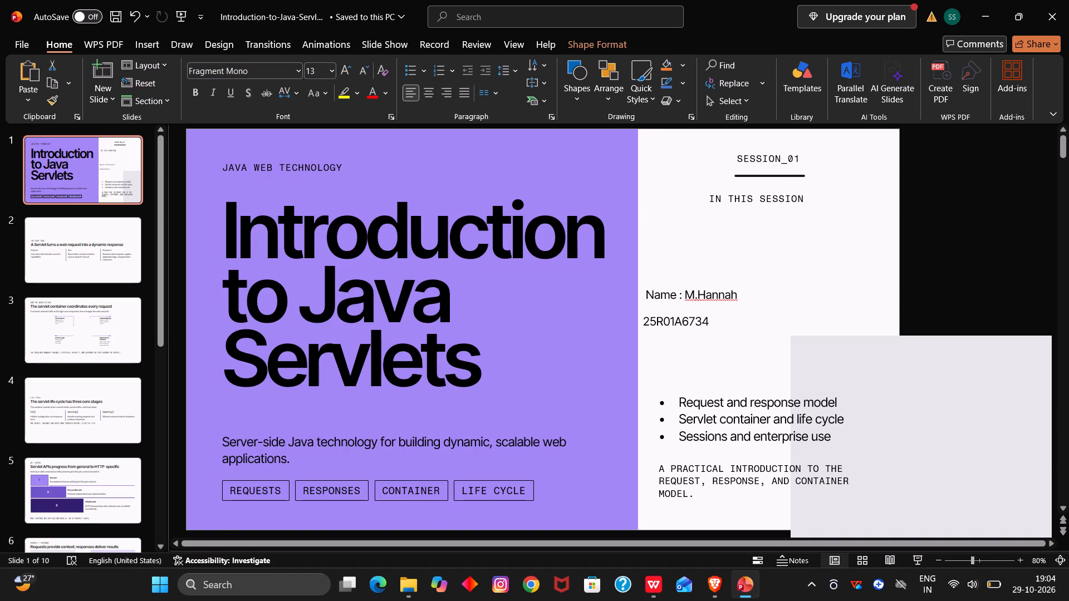
left_click_drag(820, 196, 831, 194)
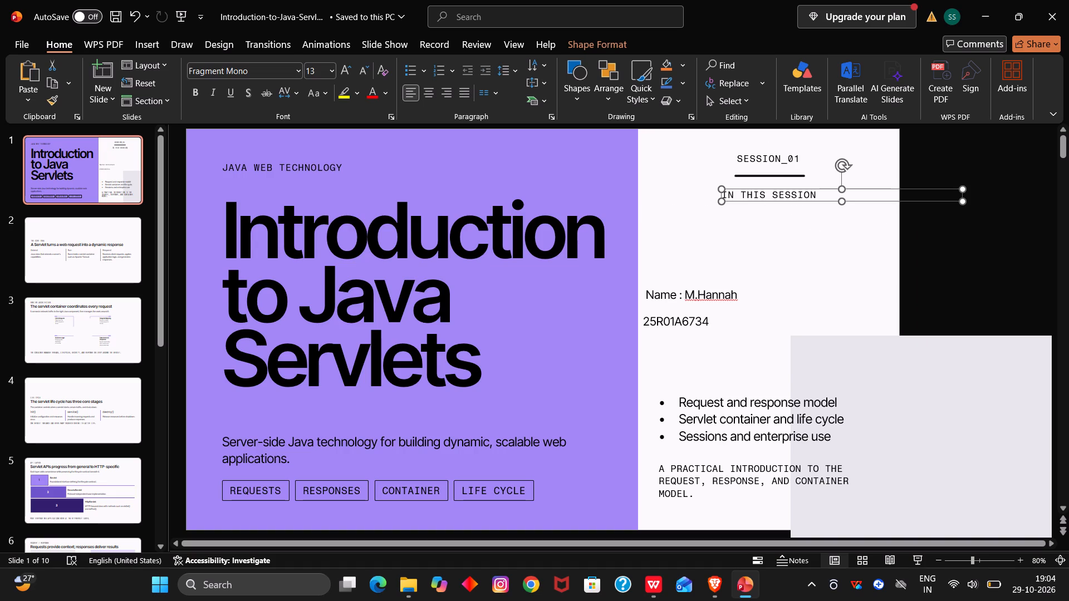
Move the three-item bullet list up under the "IN THIS SESSION" heading, and place the "A PRACTICAL INTRODUCTION" text directly below the list.
left_click(685, 405)
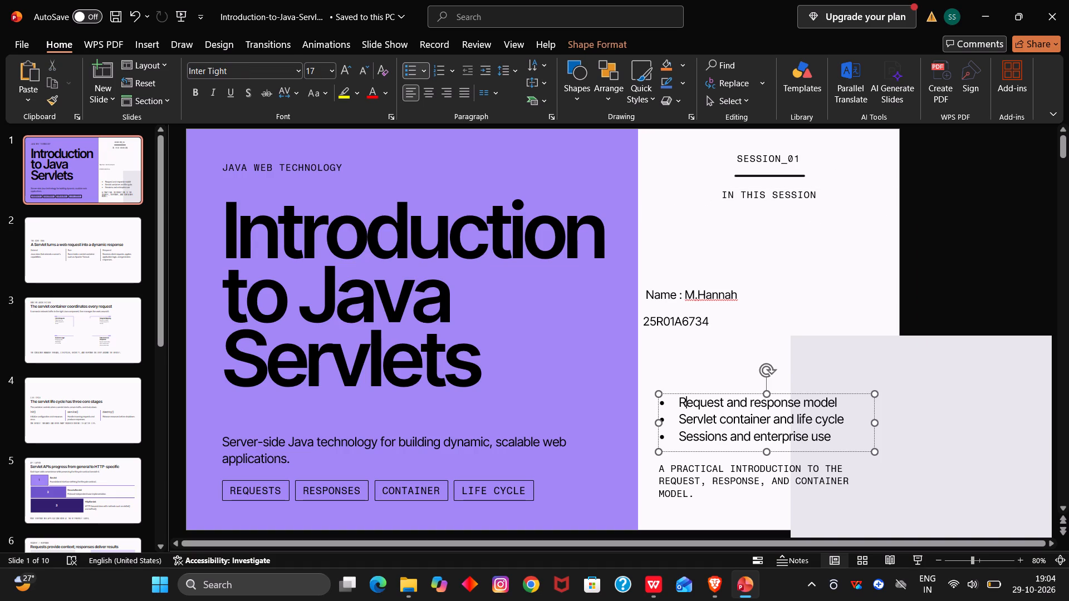
left_click_drag(762, 395, 777, 226)
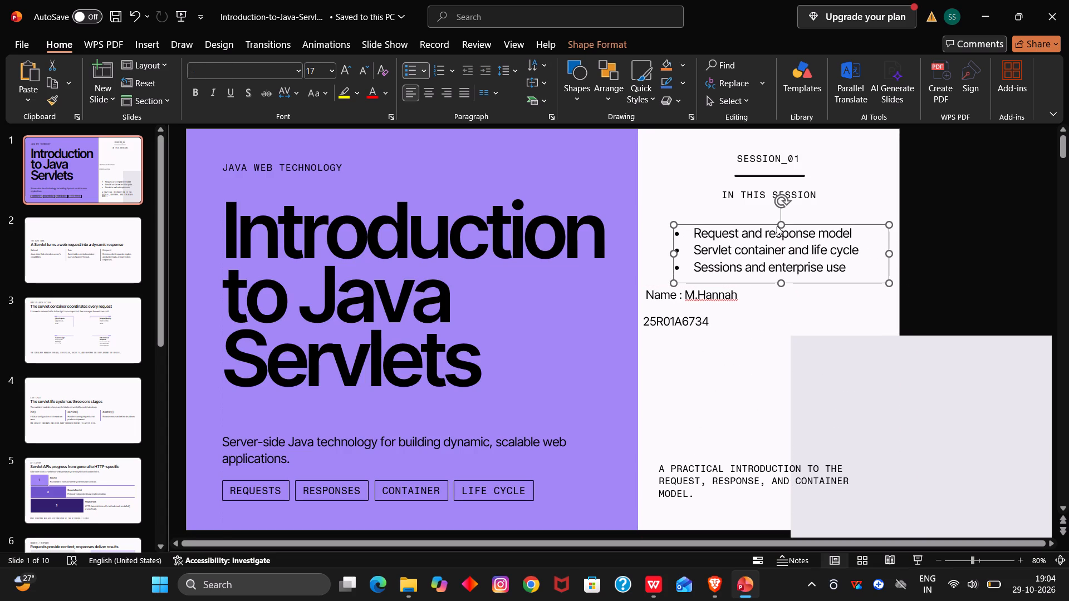
left_click(709, 464)
left_click_drag(752, 459, 752, 457)
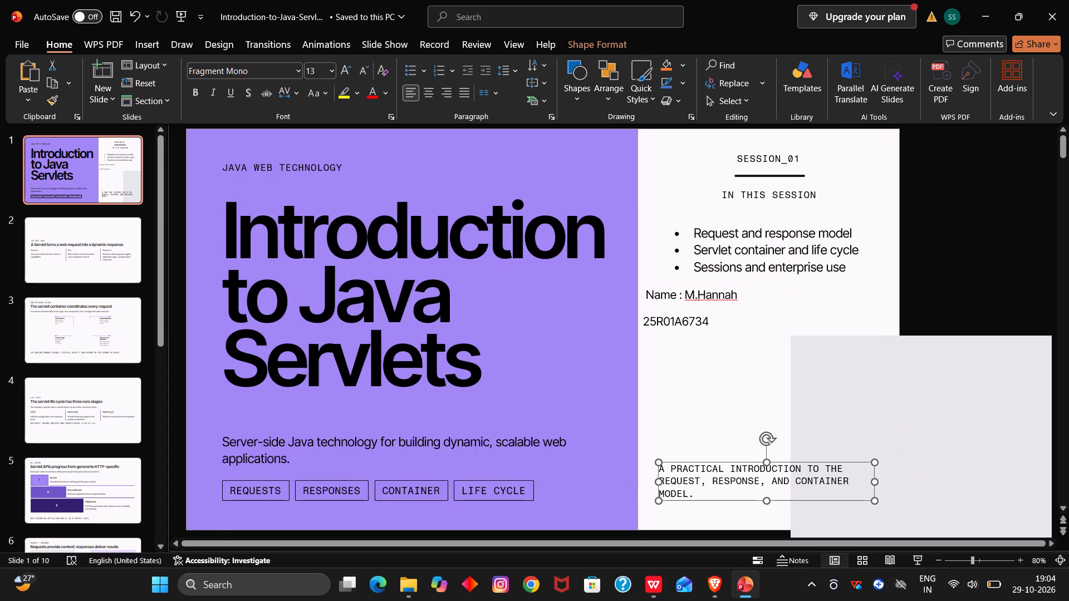
left_click_drag(752, 457, 767, 284)
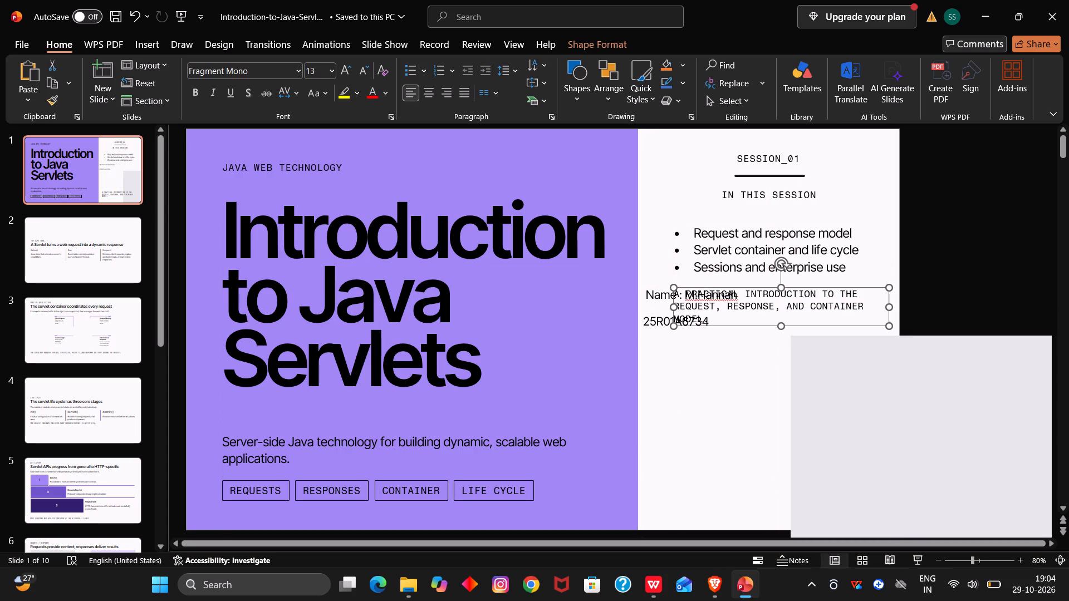
Move the text box with the name and ID down into the slide's lower-right corner, clear of the introduction text.
left_click(659, 290)
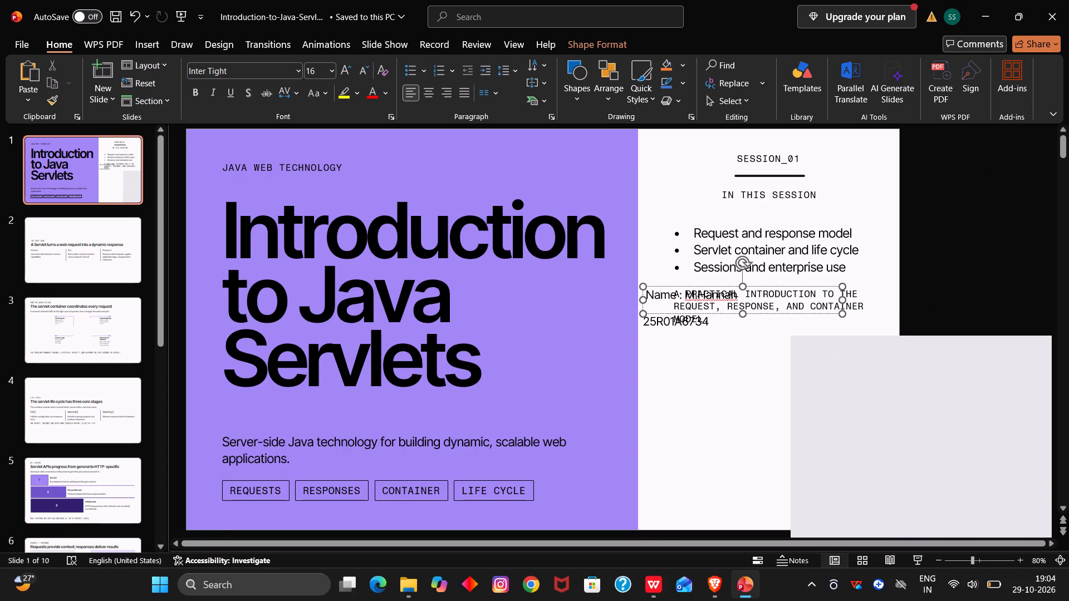
left_click_drag(734, 288, 783, 428)
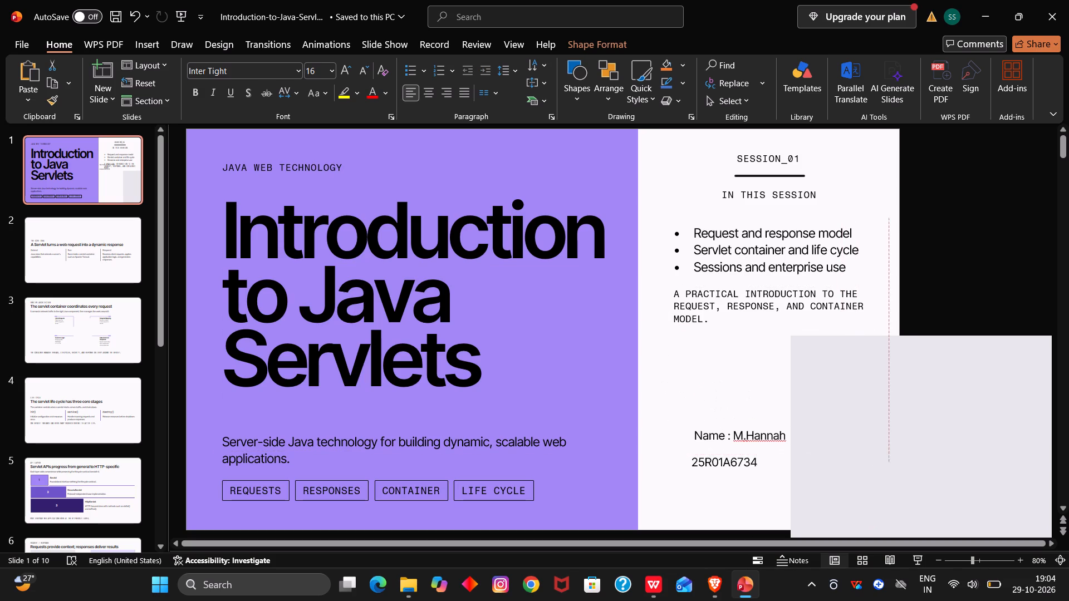
left_click_drag(783, 428, 887, 466)
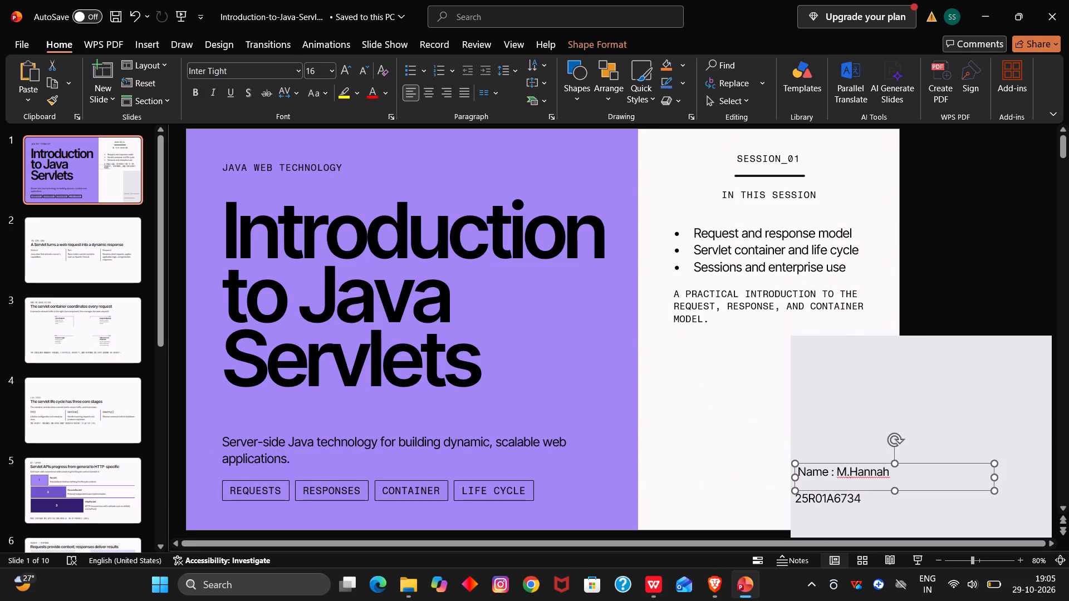
Move the grey background panel aside over the purple area, and shift the name and ID text slightly lower in the slide's corner.
left_click(847, 409)
left_click_drag(847, 409, 776, 278)
left_click_drag(853, 367, 541, 181)
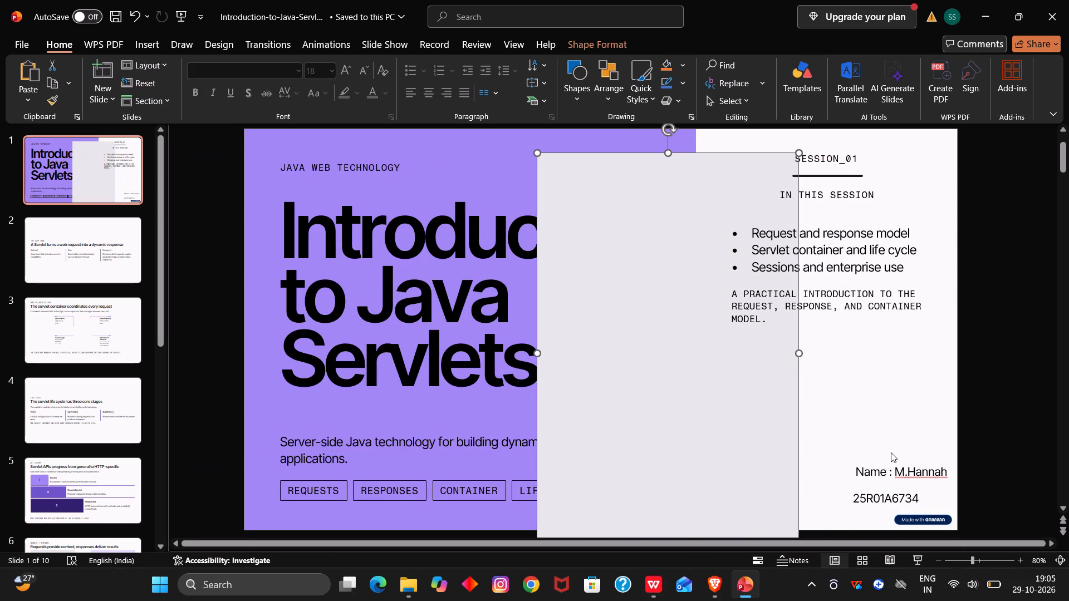
left_click(898, 475)
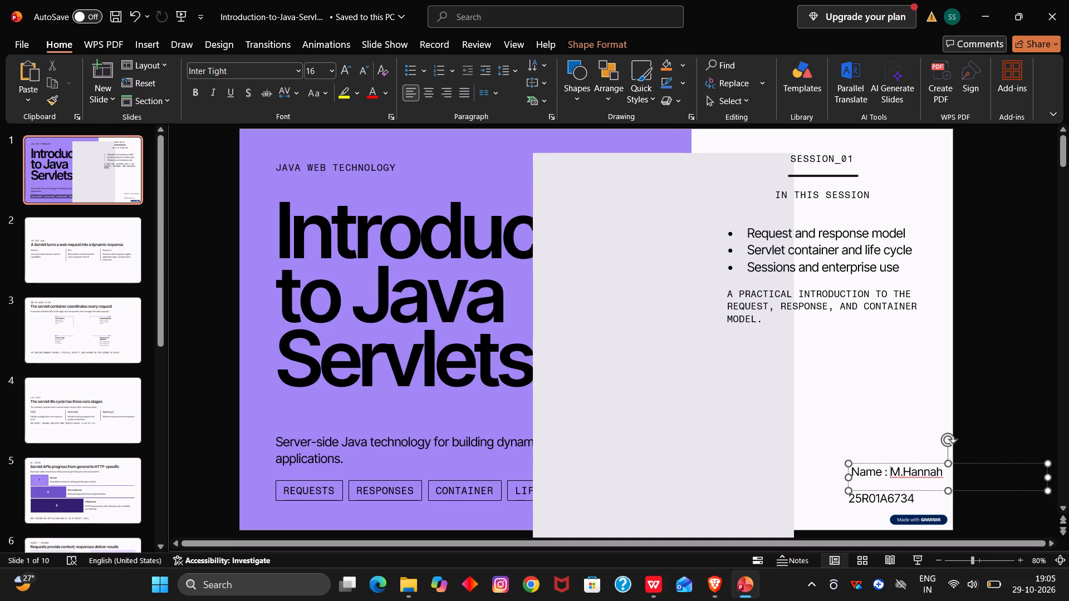
left_click(964, 464)
left_click_drag(964, 464, 939, 477)
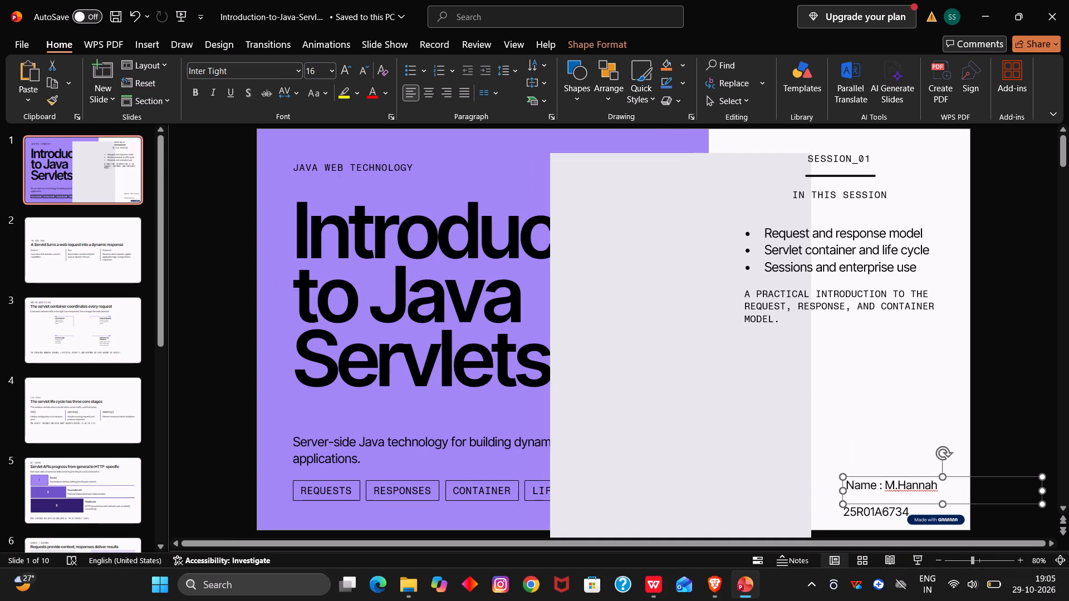
Move the grey background panel back so it exactly fills the column beside the purple title area.
left_click_drag(728, 426, 889, 410)
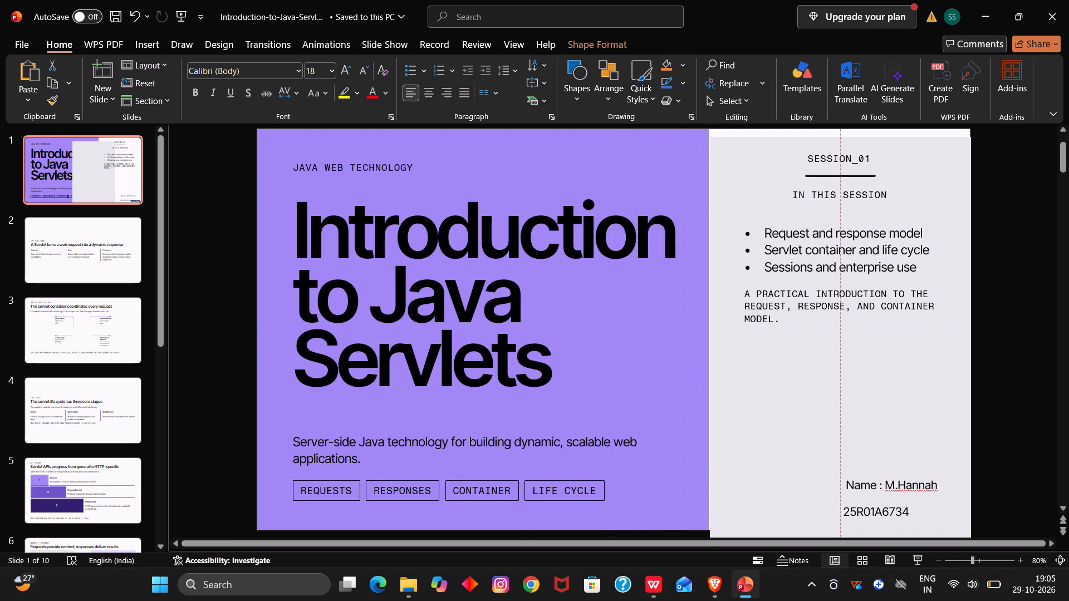
left_click_drag(889, 410, 885, 403)
right_click(885, 403)
left_click(833, 394)
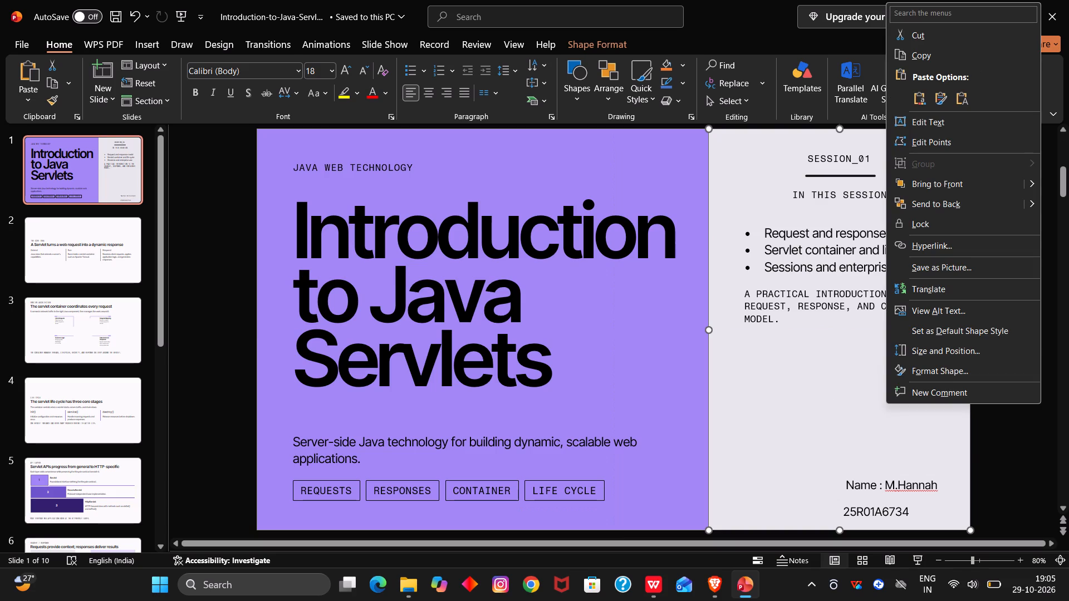
Move the "A PRACTICAL INTRODUCTION" text down, midway between the bullet list and the name and ID text.
left_click(801, 300)
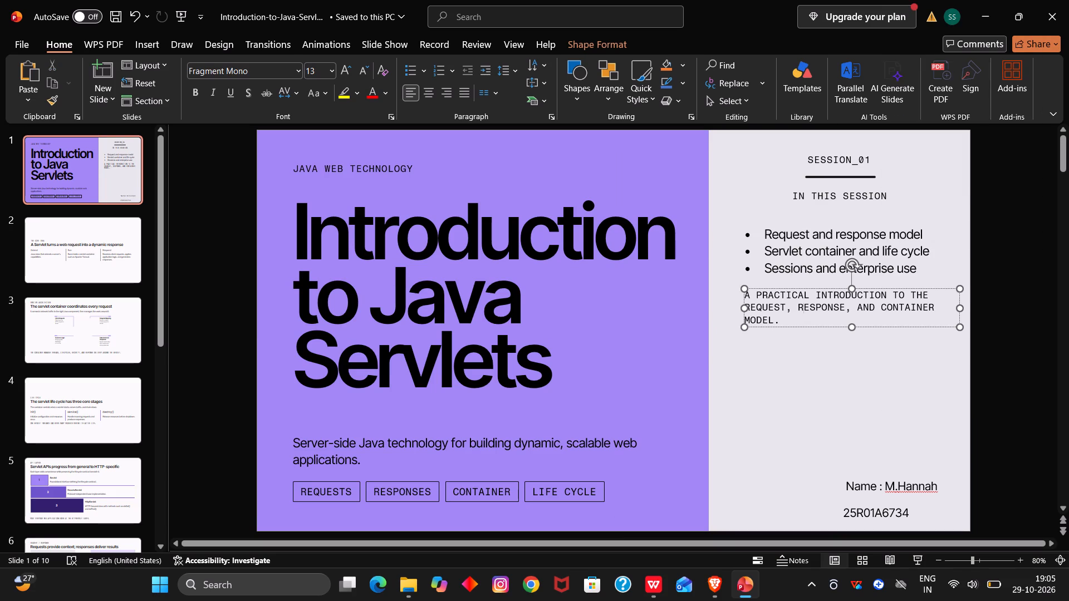
left_click_drag(844, 288, 839, 332)
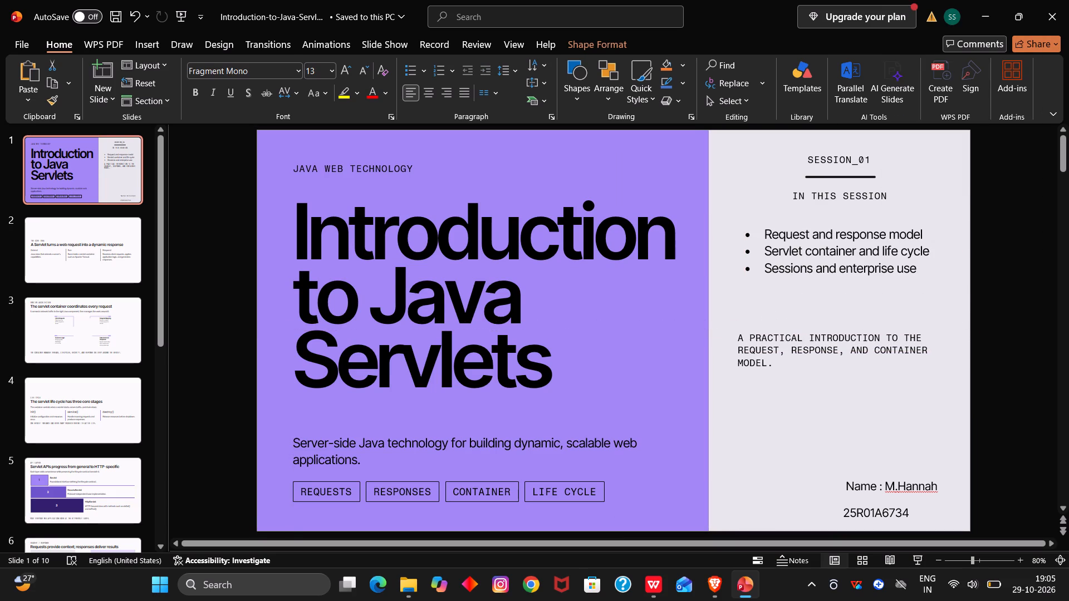
left_click_drag(839, 332, 842, 329)
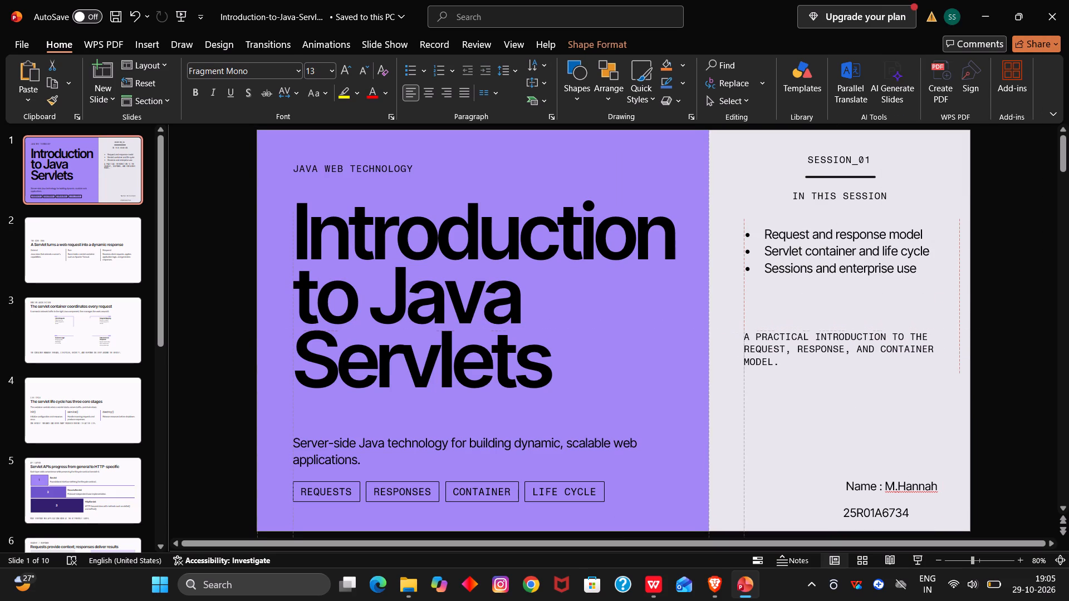
left_click_drag(842, 329, 839, 359)
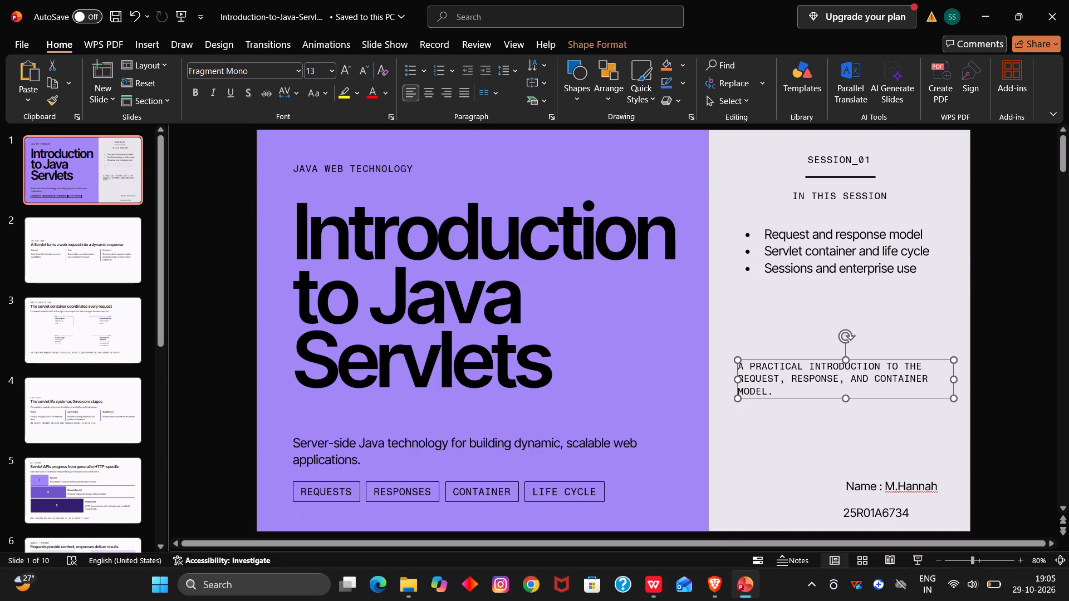
Move the grey background panel off the session column and over the purple title area.
left_click(828, 253)
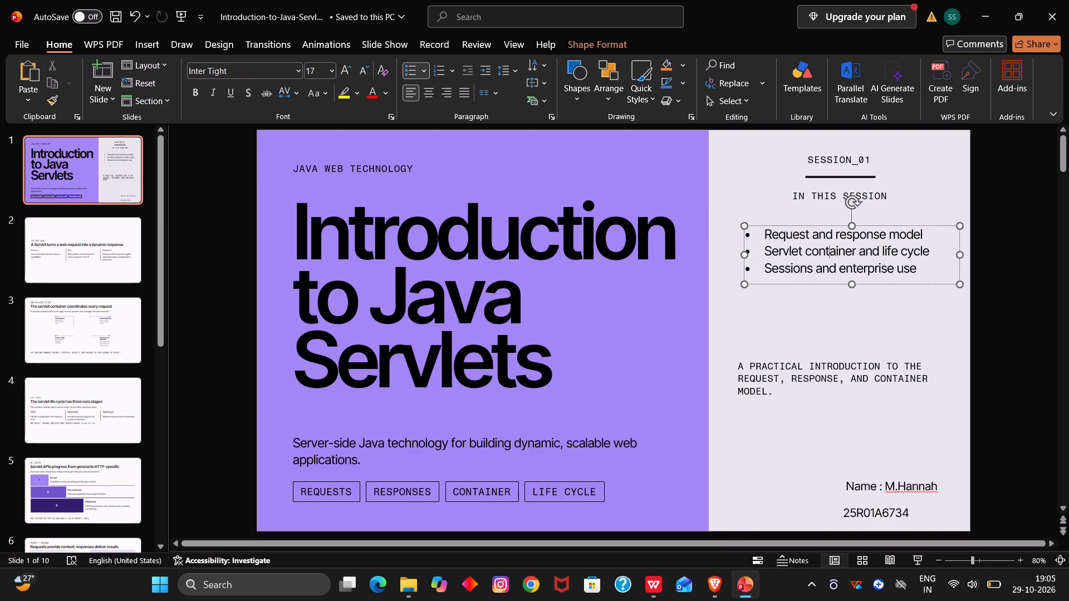
left_click_drag(845, 221, 809, 255)
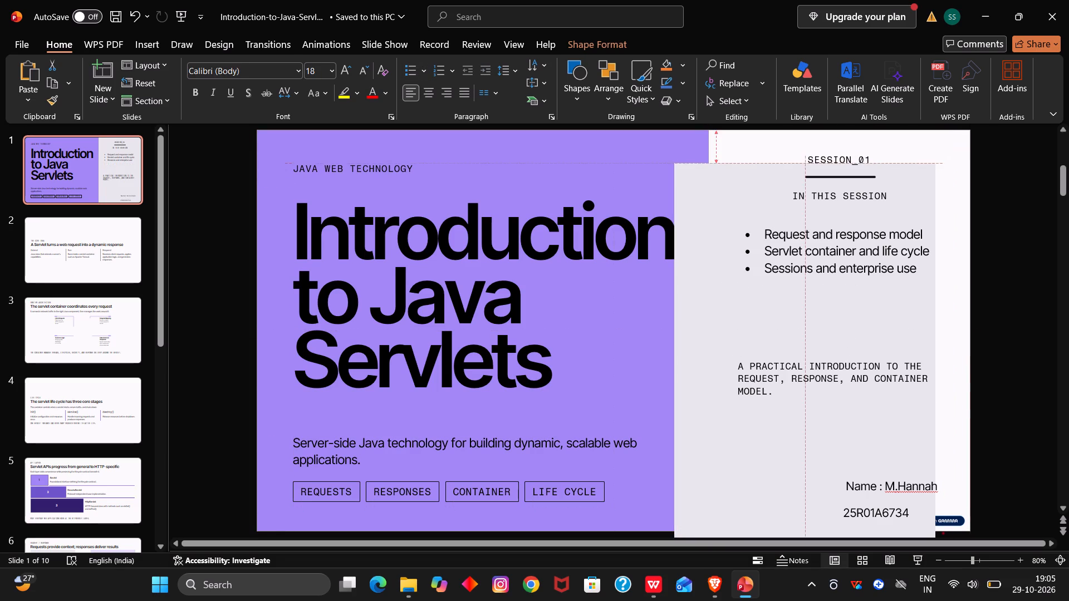
left_click_drag(809, 255, 498, 211)
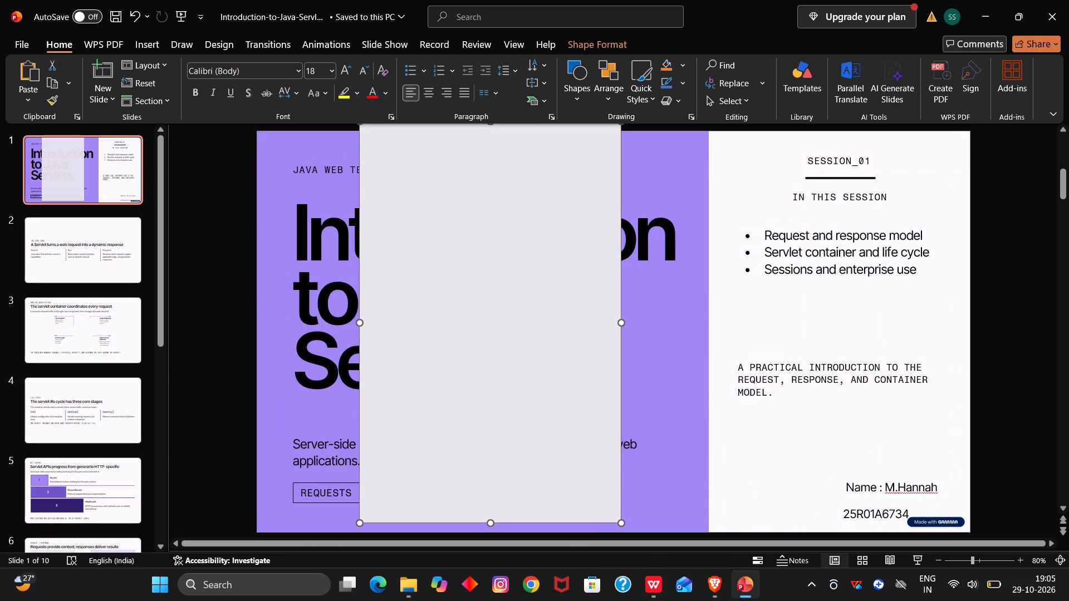
Reposition the three-item bullet list slightly to the left beneath "IN THIS SESSION", extending its text box a little in height.
left_click(846, 259)
left_click_drag(839, 228, 822, 258)
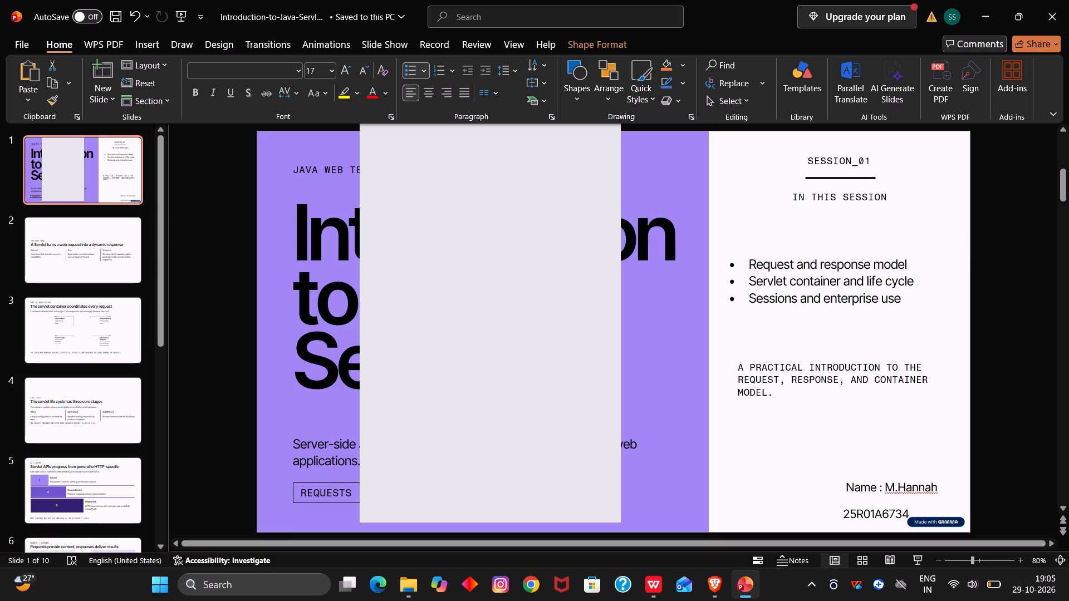
left_click_drag(822, 258, 823, 275)
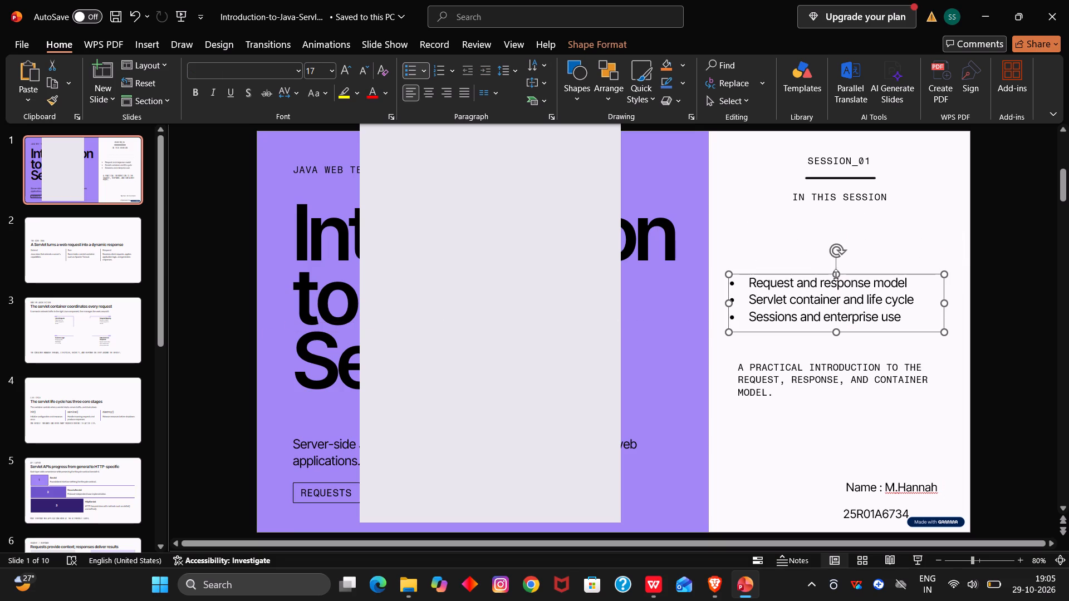
left_click_drag(836, 275, 837, 264)
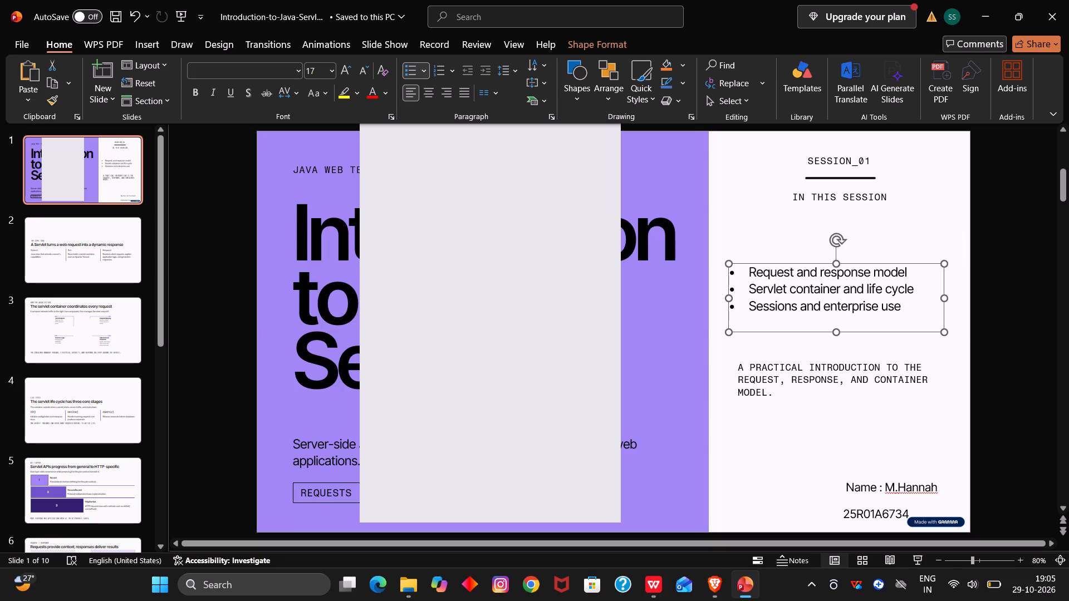
left_click_drag(900, 311, 789, 293)
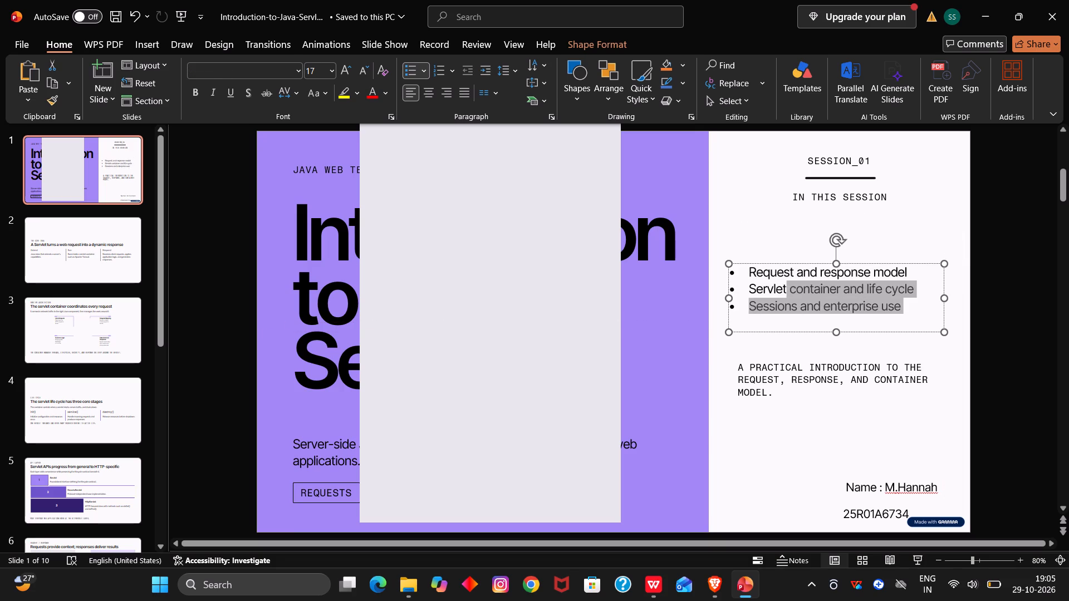
left_click_drag(789, 293, 802, 302)
left_click(772, 356)
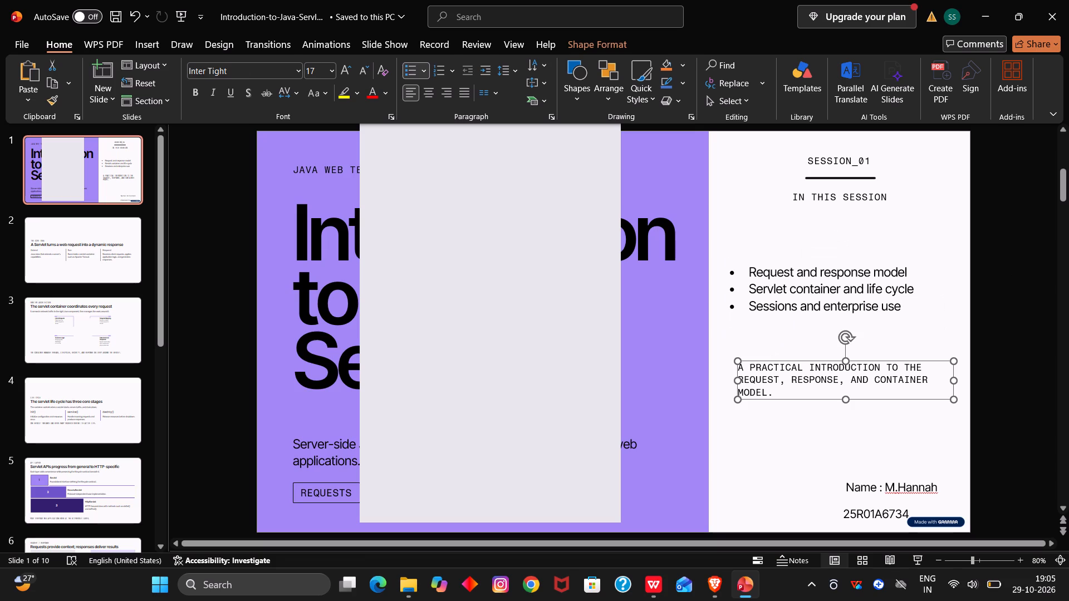
left_click(851, 268)
left_click_drag(831, 263, 835, 231)
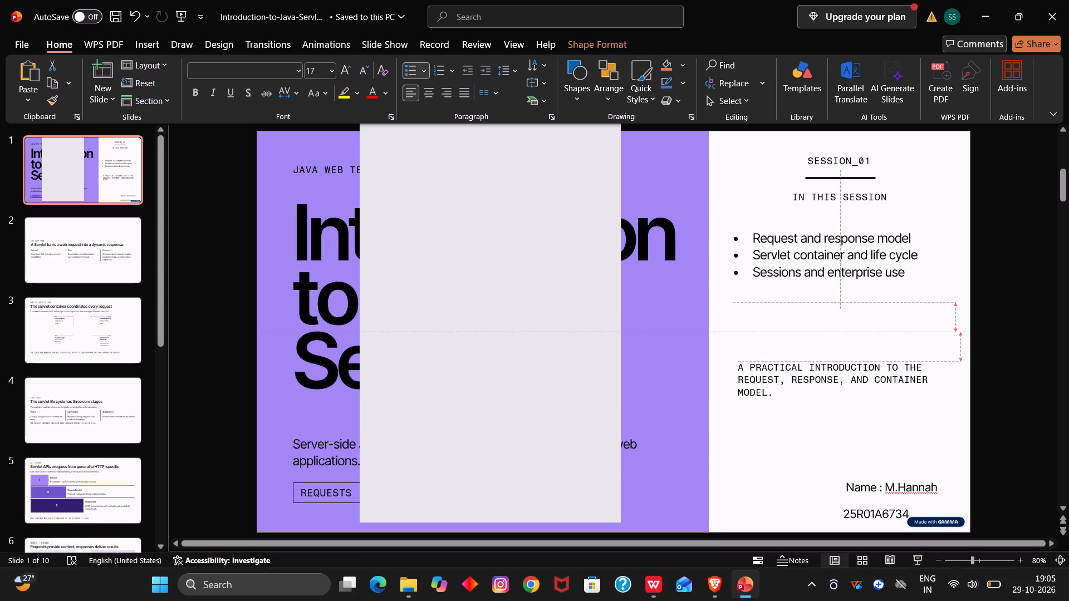
left_click_drag(835, 231, 835, 230)
Move the "A PRACTICAL INTRODUCTION" text up beneath the bullet list, leaving a small gap between them.
left_click(810, 363)
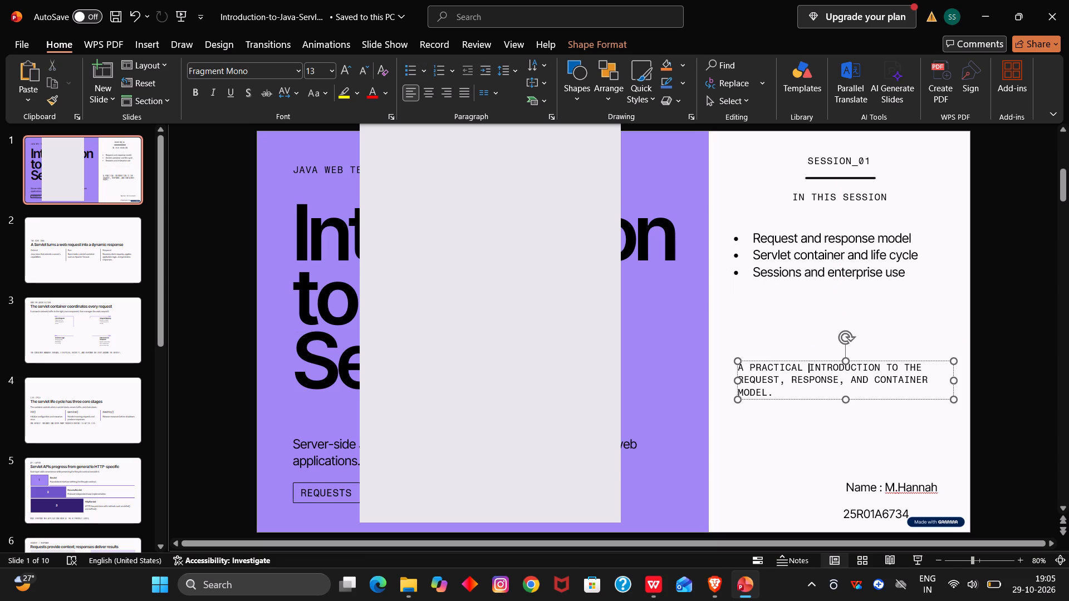
left_click_drag(836, 360, 831, 300)
left_click(868, 420)
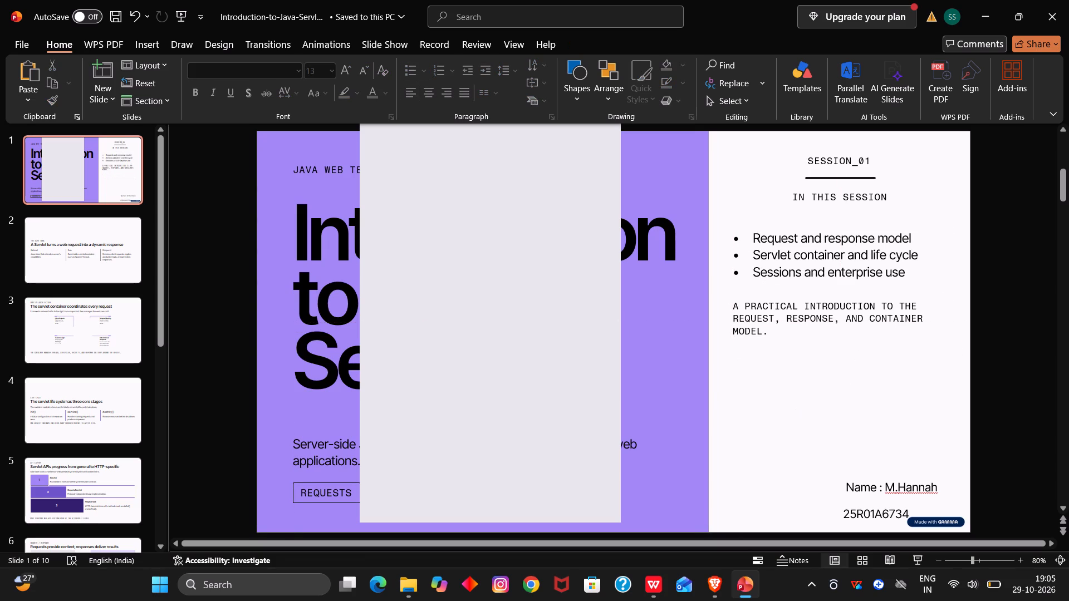
left_click(797, 316)
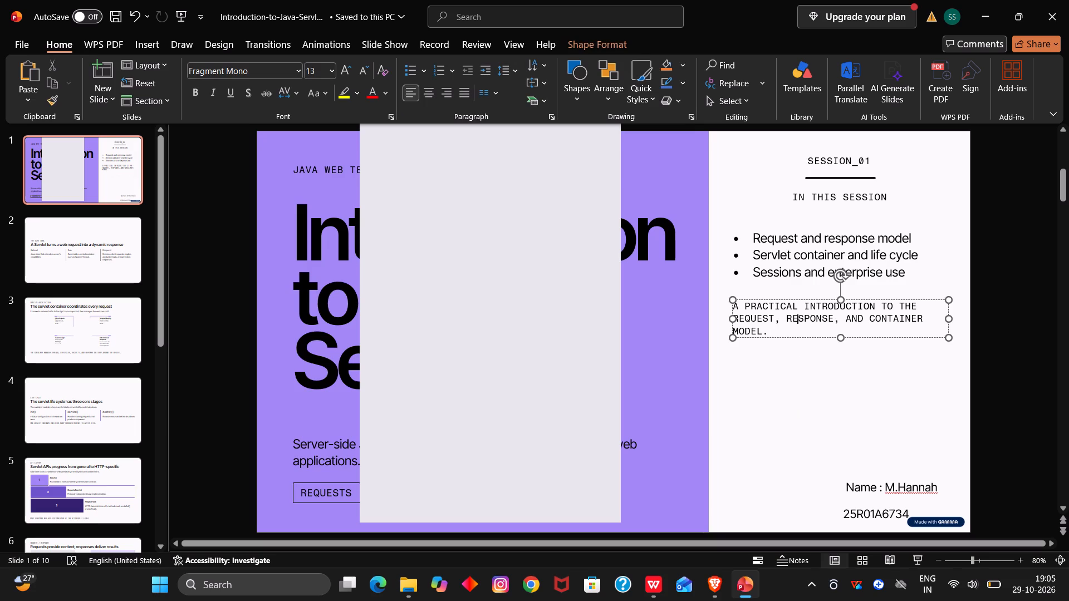
left_click_drag(811, 316, 831, 314)
left_click(829, 304)
left_click_drag(845, 301, 850, 290)
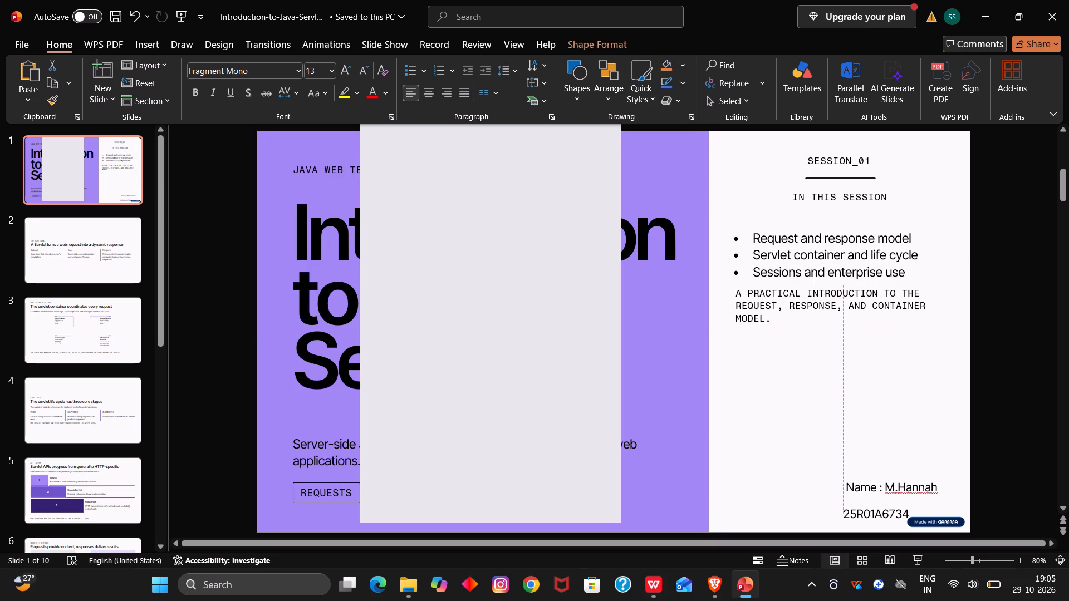
left_click_drag(850, 290, 846, 285)
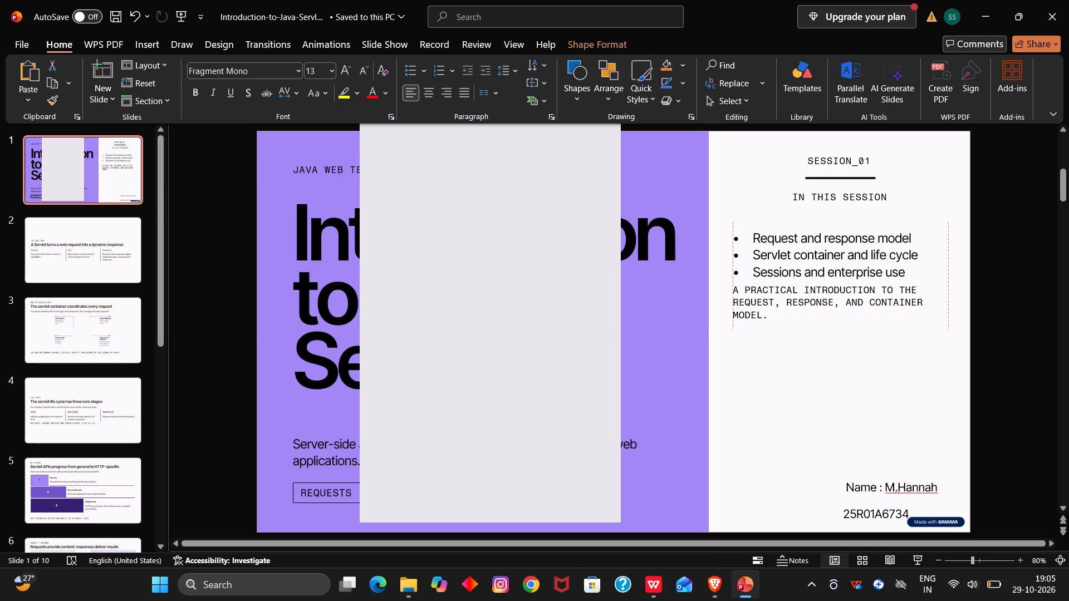
left_click_drag(846, 285, 847, 312)
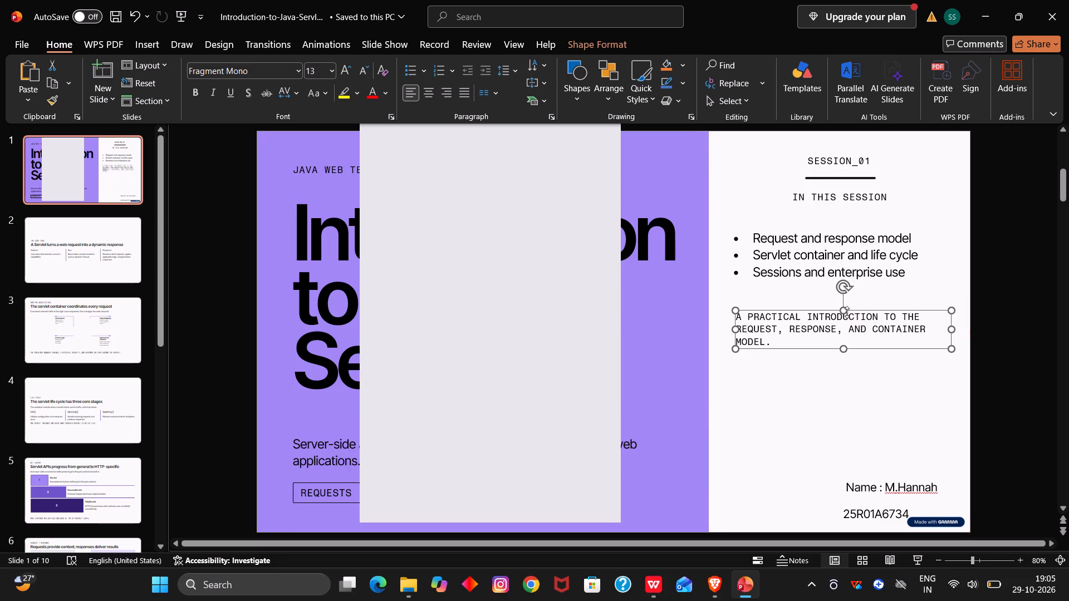
left_click(816, 381)
Move the grey background panel back behind the session text so it fills the column beside the purple title area.
left_click_drag(570, 333, 729, 342)
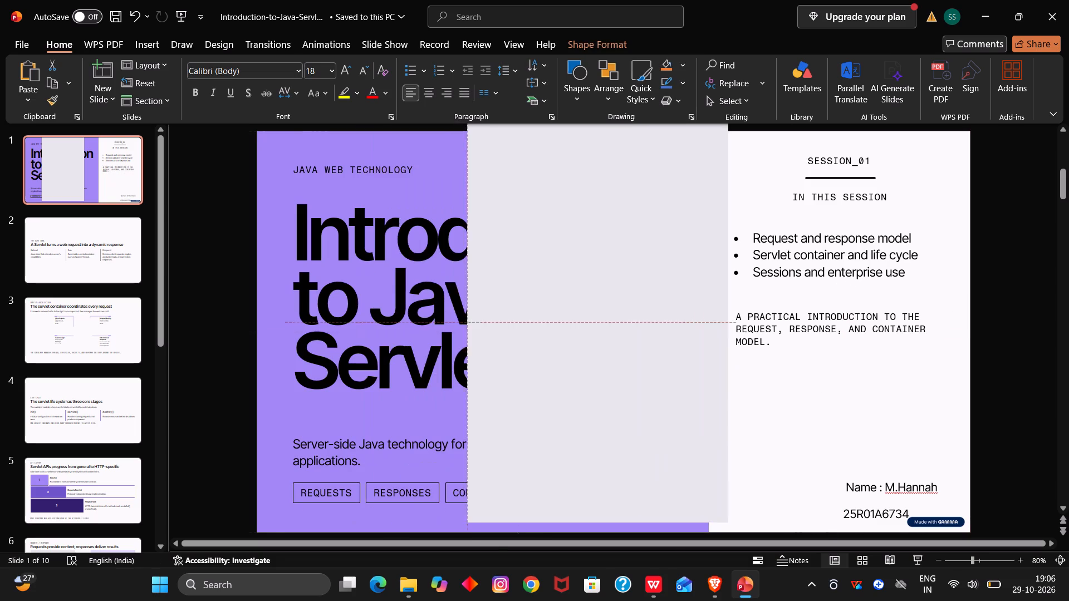
left_click_drag(729, 342, 886, 365)
left_click_drag(841, 393, 861, 379)
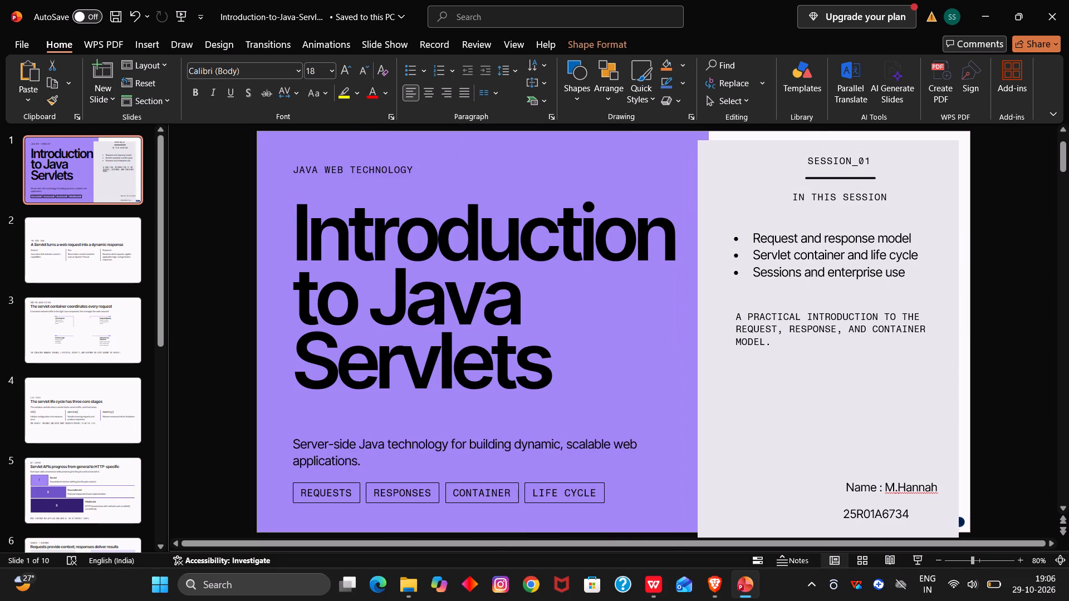
left_click_drag(861, 379, 873, 366)
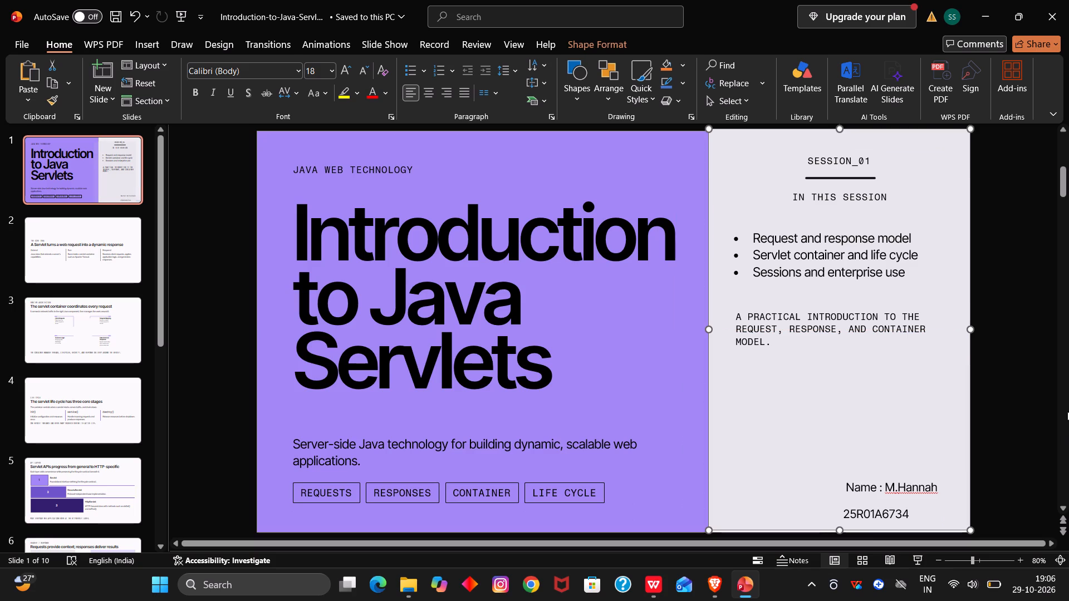
left_click(1038, 391)
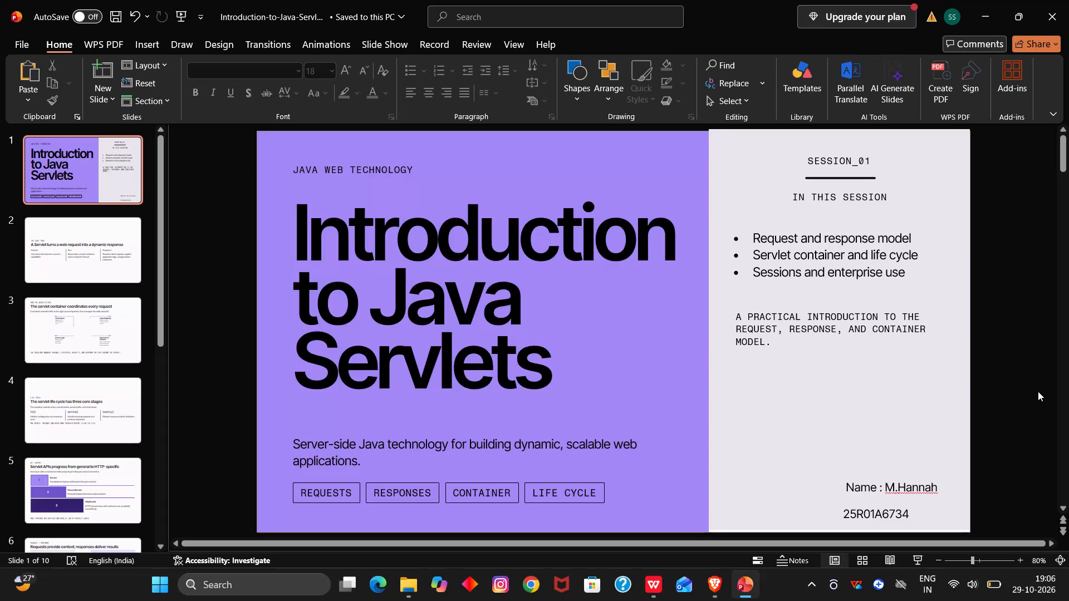
Insert the label "Roll NO: " in front of the ID number below the name.
left_click(890, 523)
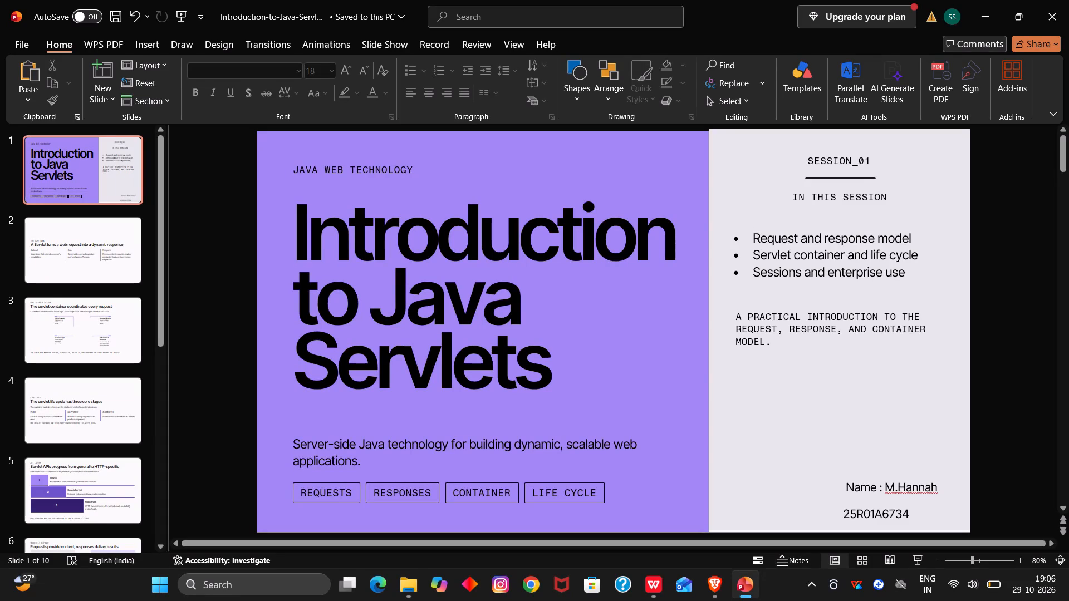
left_click(854, 520)
key("Left")
key("Left")
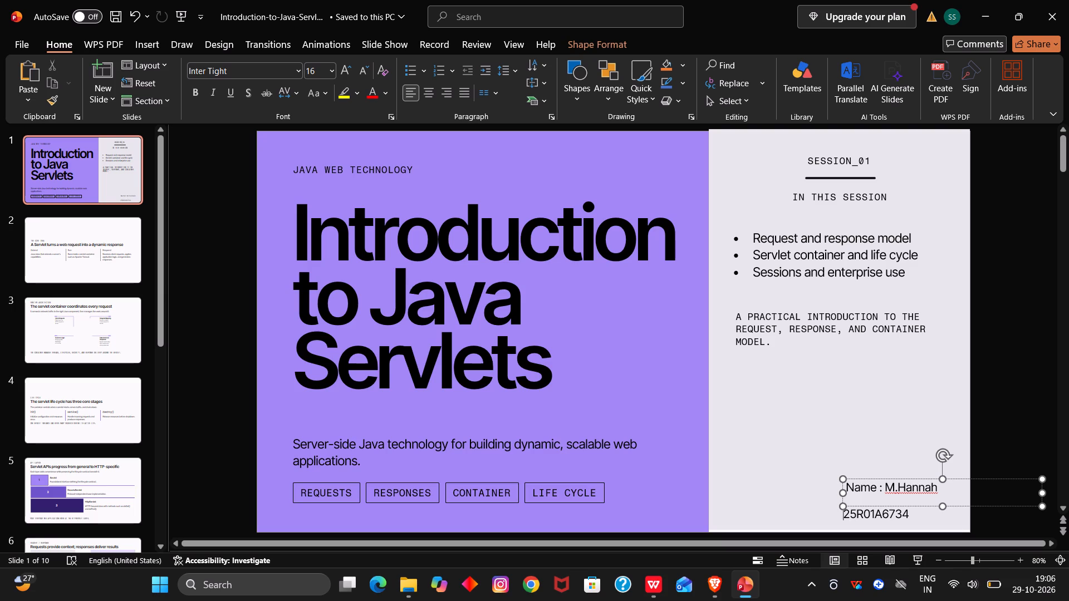
type("Roll NO")
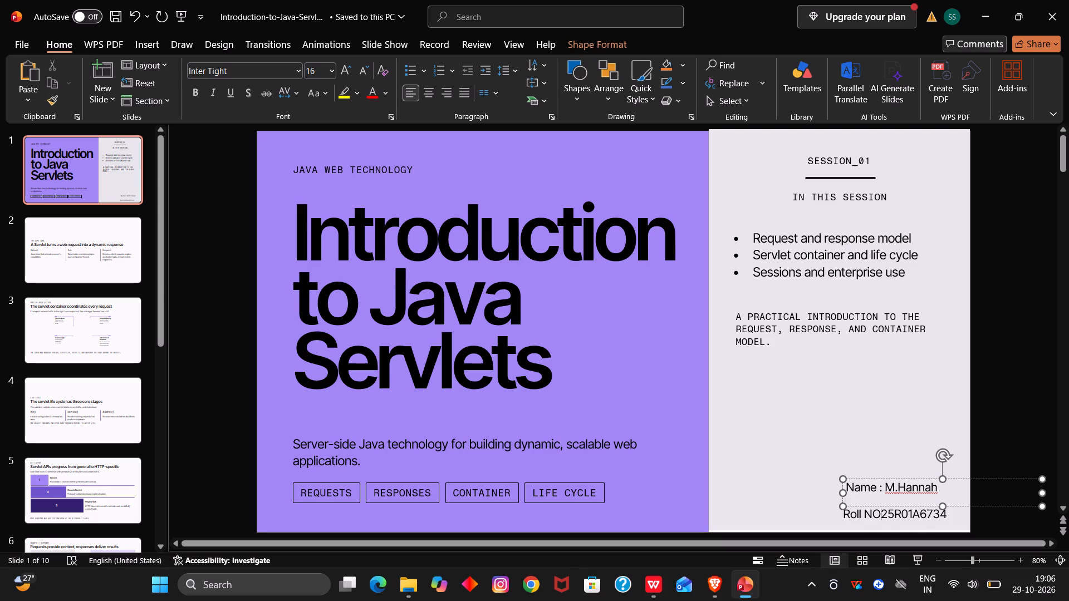
key("shift+colon")
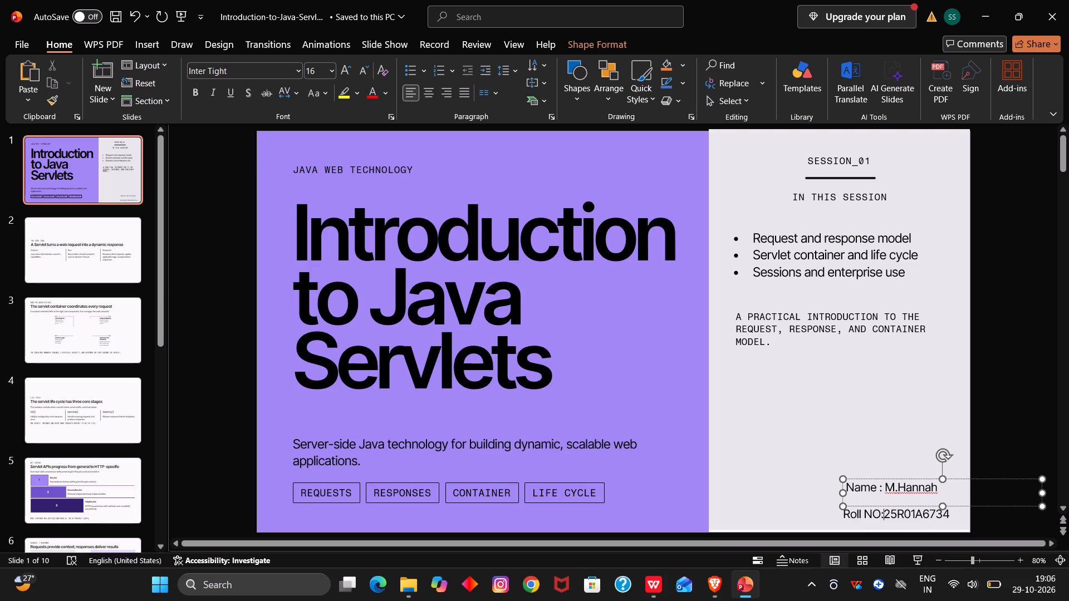
key("space")
Nudge the grey background panel down to line up with the slide's edges, and lock it in place.
left_click(856, 426)
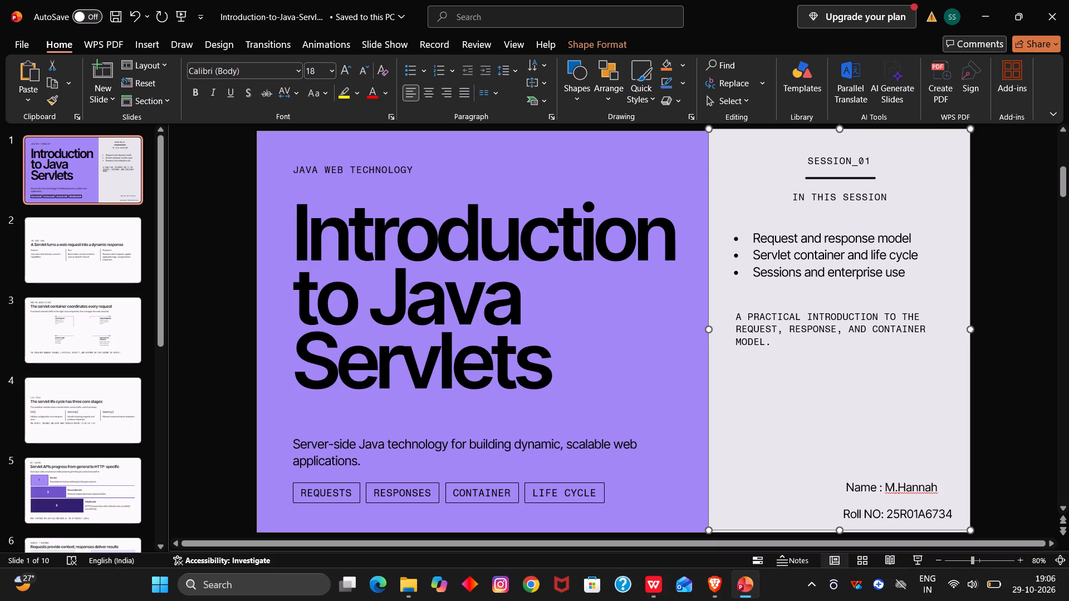
left_click_drag(802, 436, 802, 441)
right_click(802, 441)
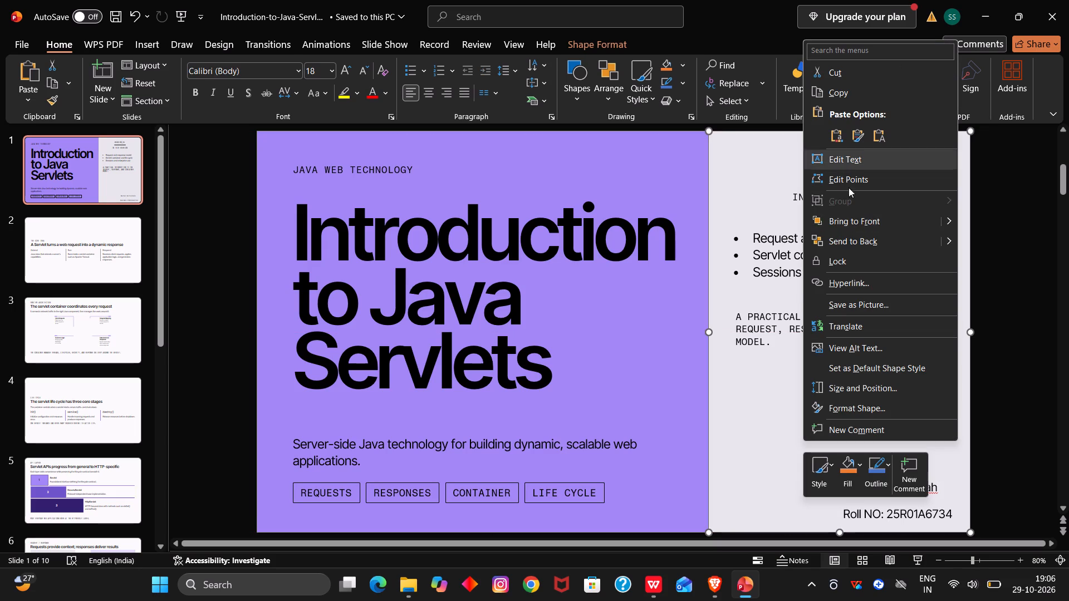
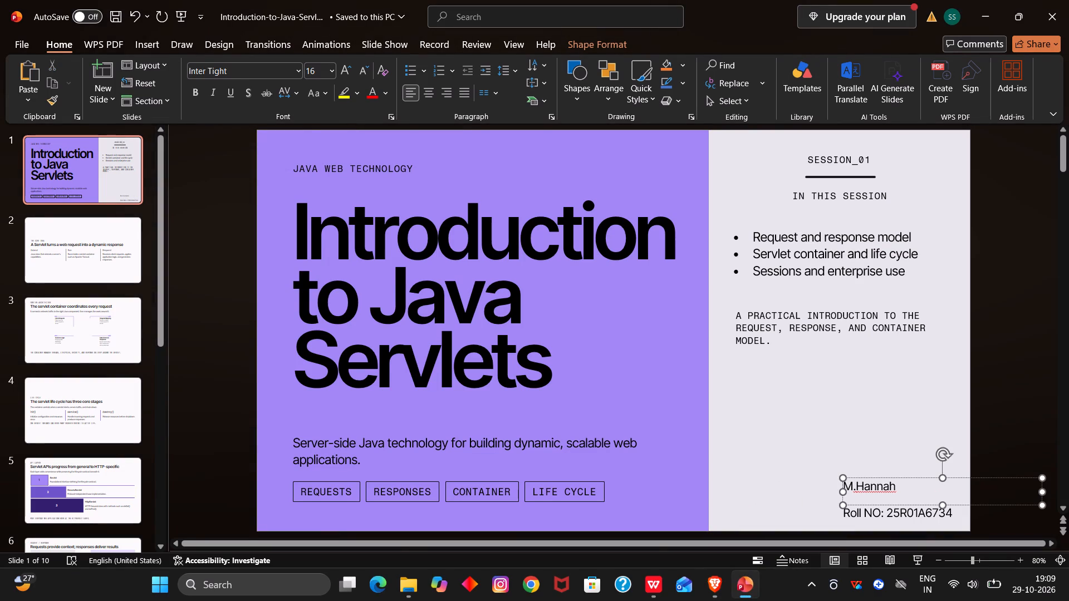
Remove the "Roll NO:" label on the title slide, leaving only the roll number itself.
key("Down")
key("Right")
key("Right")
key("Right")
key("Right")
key("Right")
key("Right")
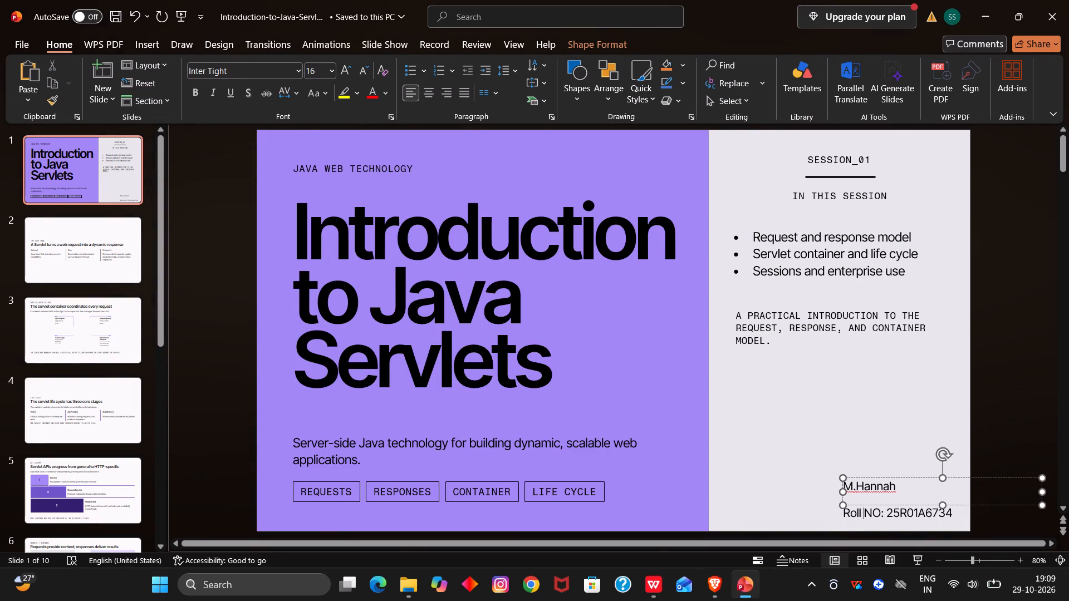
key("Right")
key("Right")
key("BackSpace")
key("BackSpace")
key("BackSpace")
key("BackSpace")
key("BackSpace")
key("BackSpace")
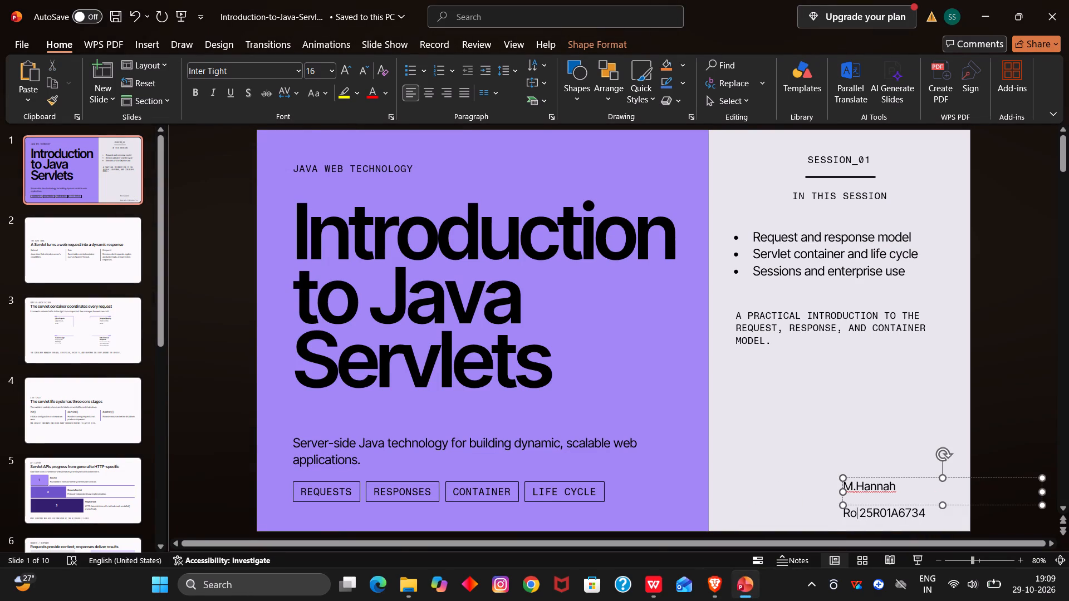
key("BackSpace")
key("BackSpace")
left_click(1017, 436)
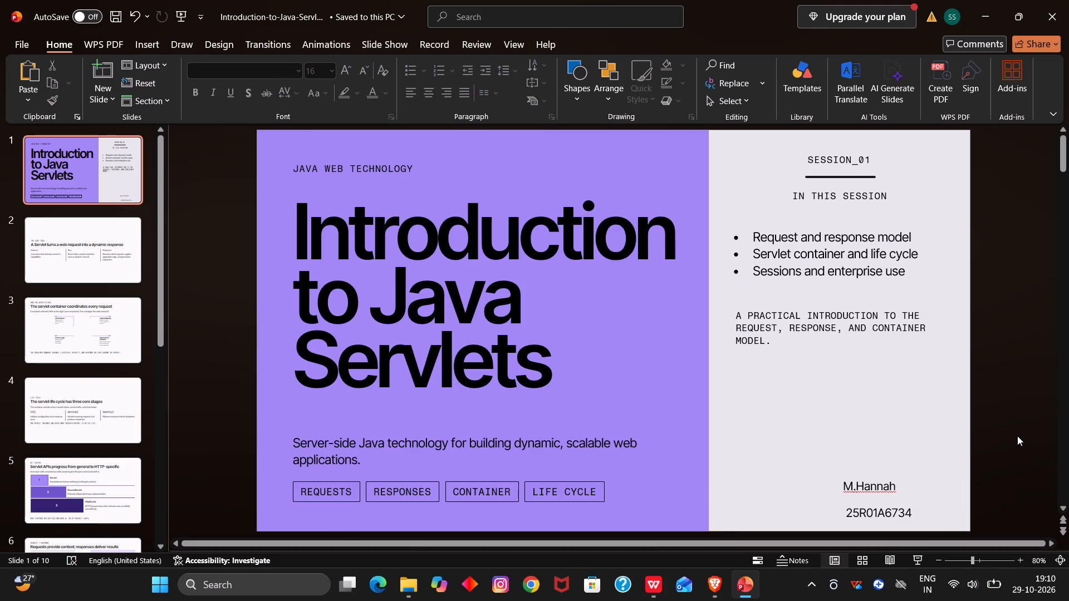
Insert a line break after the name in the title slide's details text box.
left_click(885, 489)
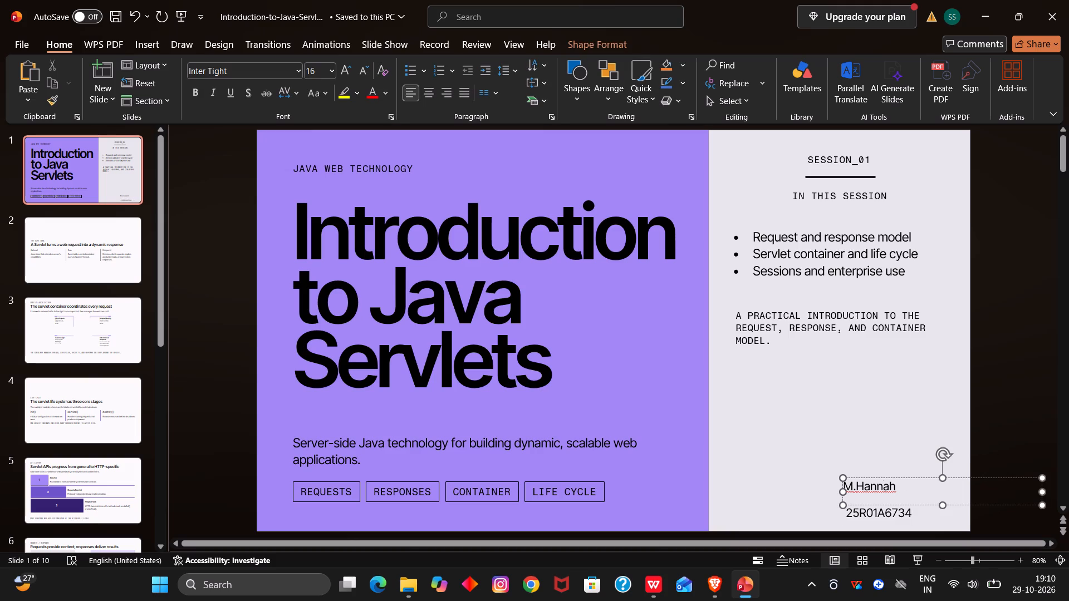
left_click(925, 510)
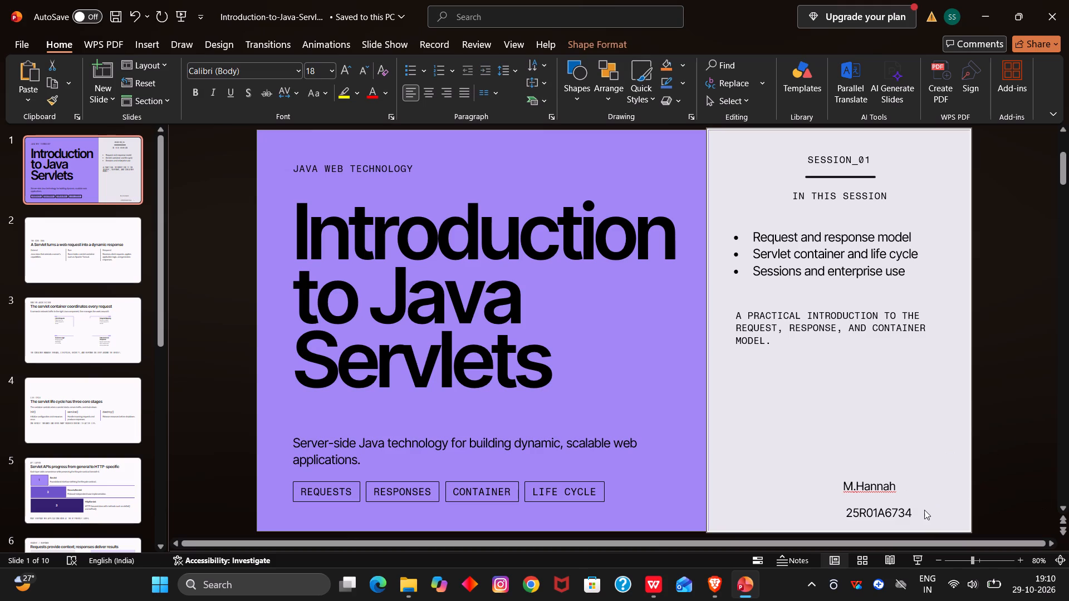
left_click(912, 510)
left_click(896, 490)
key("Return")
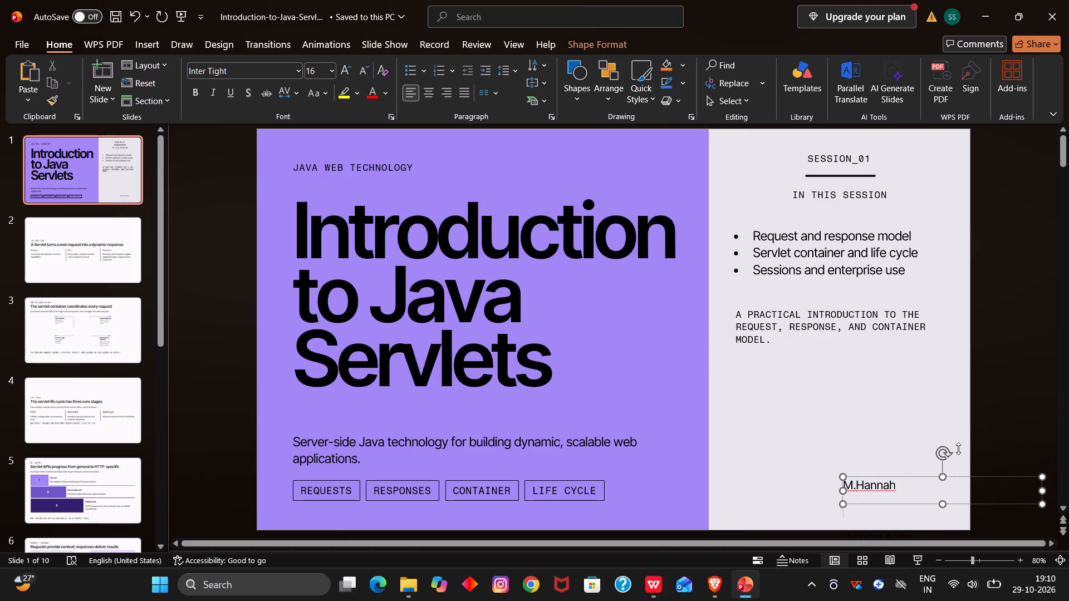
Move the name text box slightly down and to the right within the title slide's grey panel.
left_click_drag(933, 504, 962, 516)
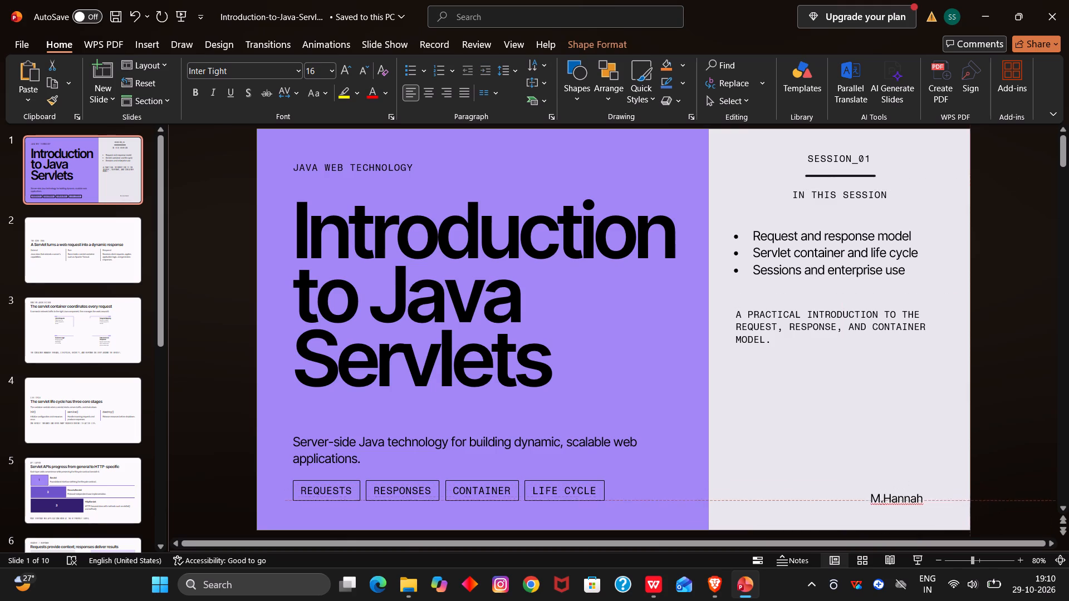
left_click_drag(962, 516, 963, 517)
left_click(901, 492)
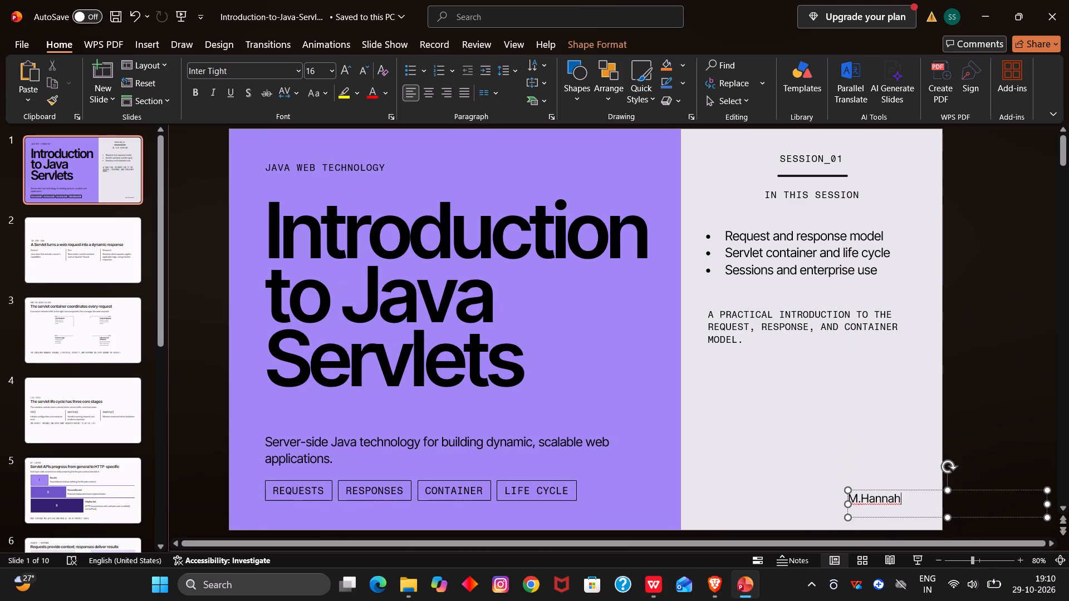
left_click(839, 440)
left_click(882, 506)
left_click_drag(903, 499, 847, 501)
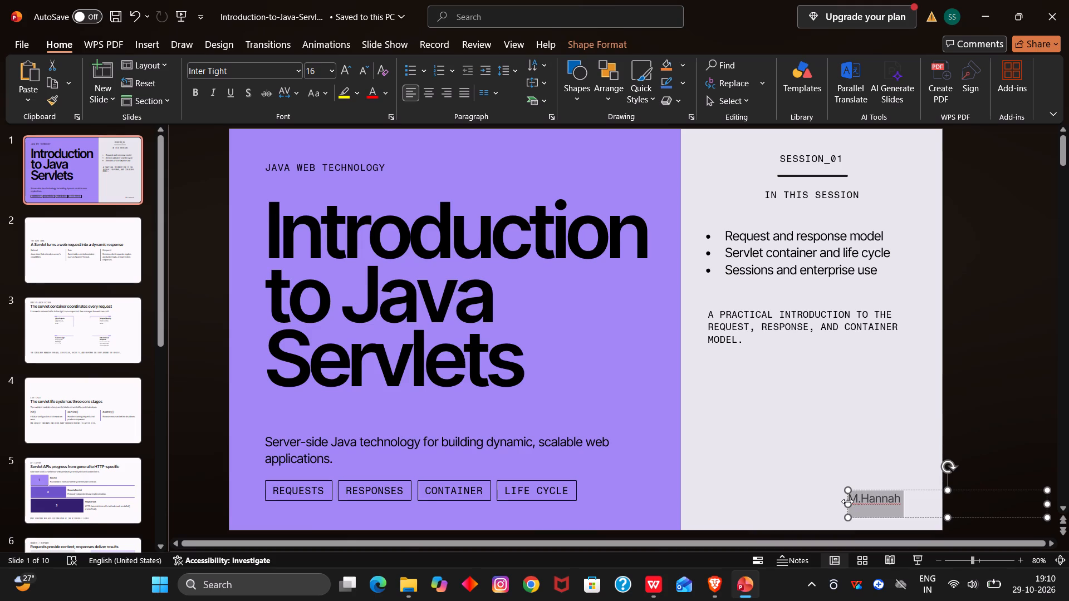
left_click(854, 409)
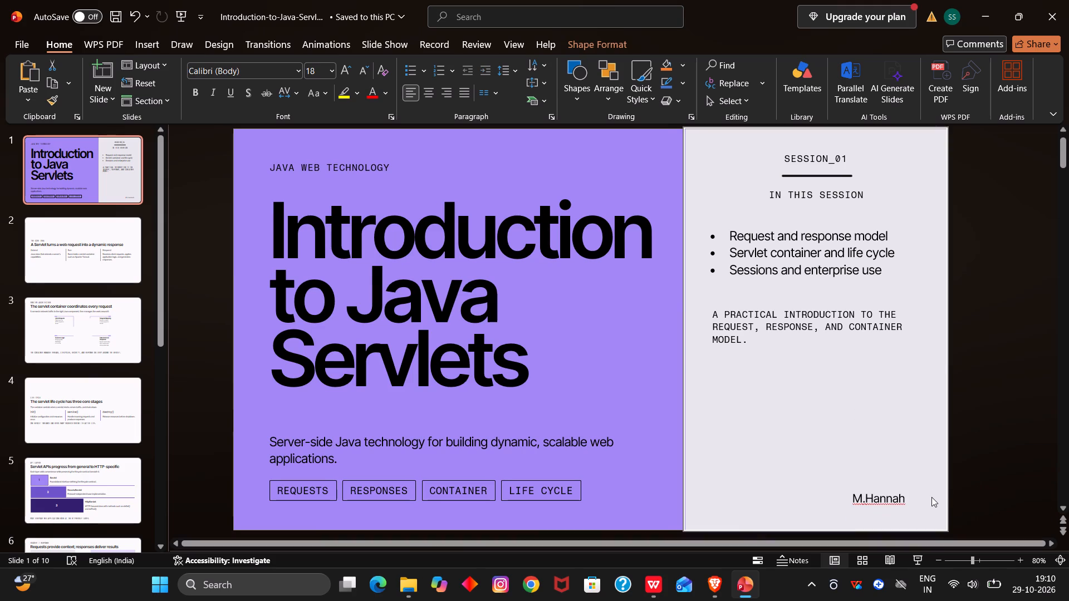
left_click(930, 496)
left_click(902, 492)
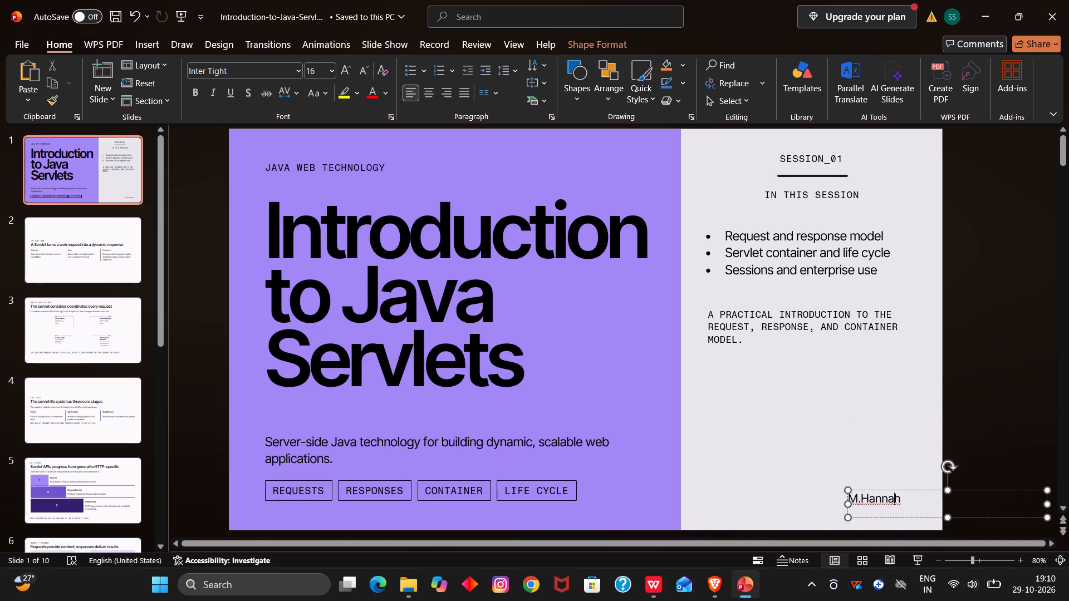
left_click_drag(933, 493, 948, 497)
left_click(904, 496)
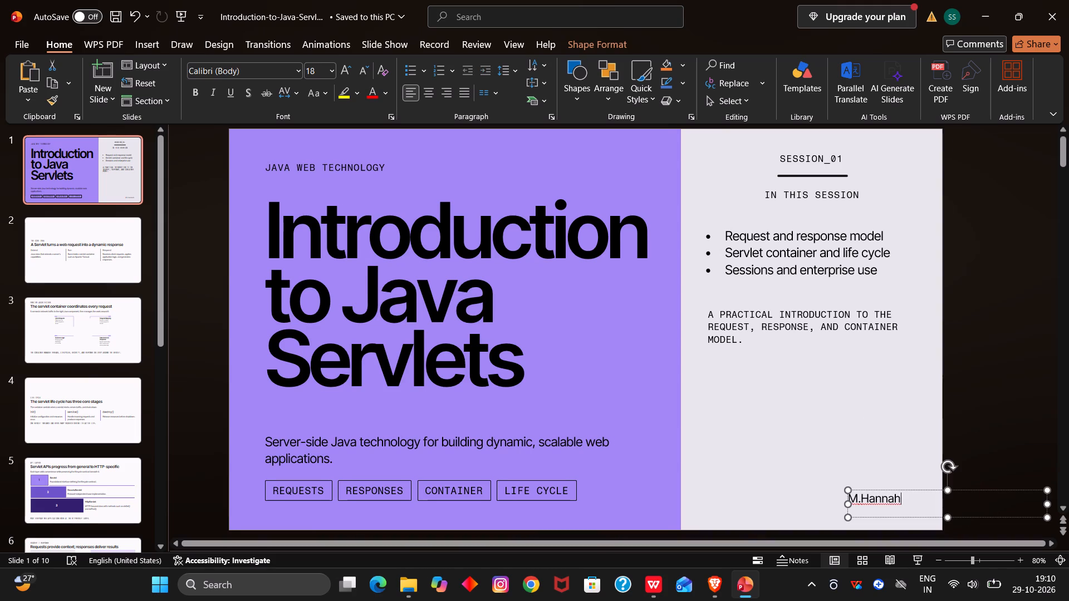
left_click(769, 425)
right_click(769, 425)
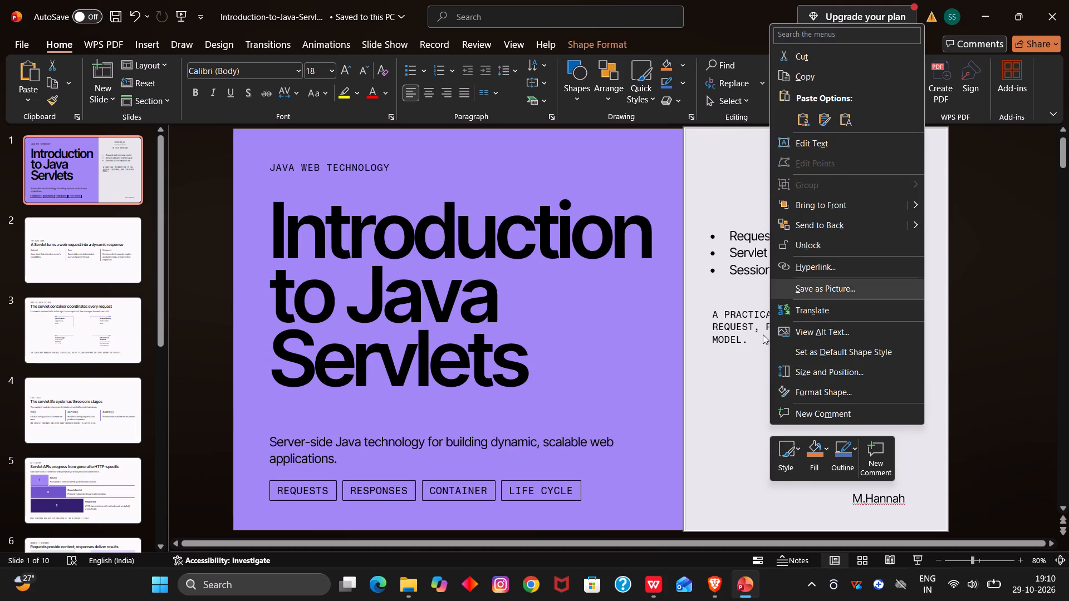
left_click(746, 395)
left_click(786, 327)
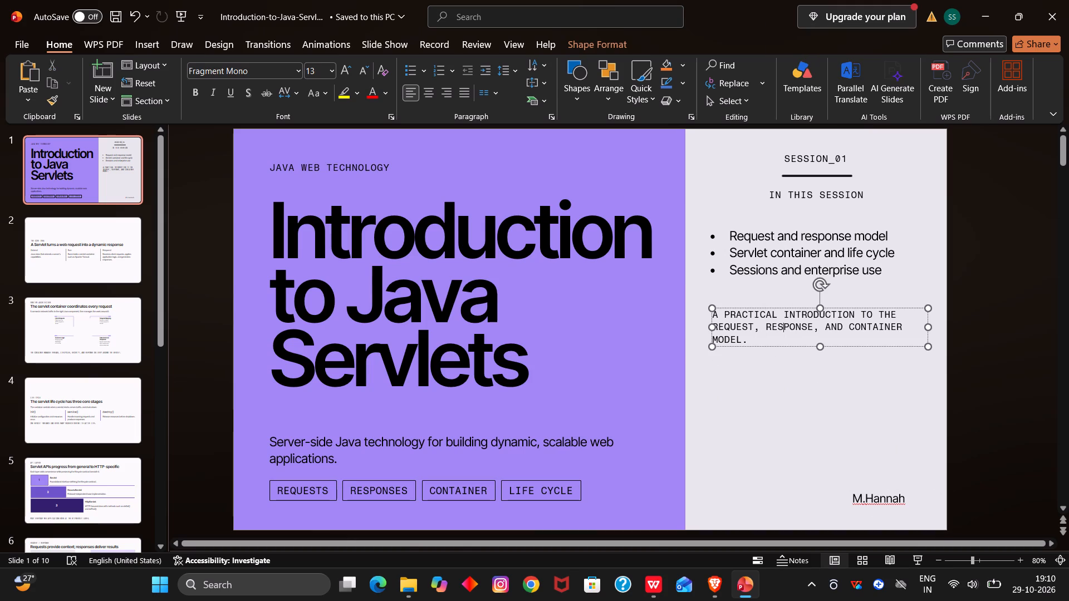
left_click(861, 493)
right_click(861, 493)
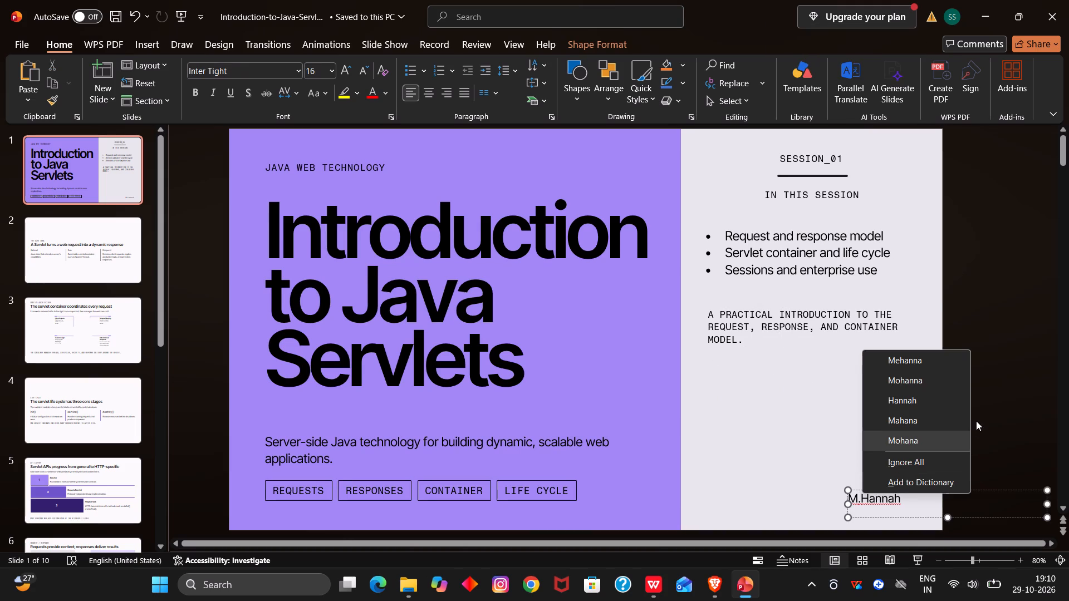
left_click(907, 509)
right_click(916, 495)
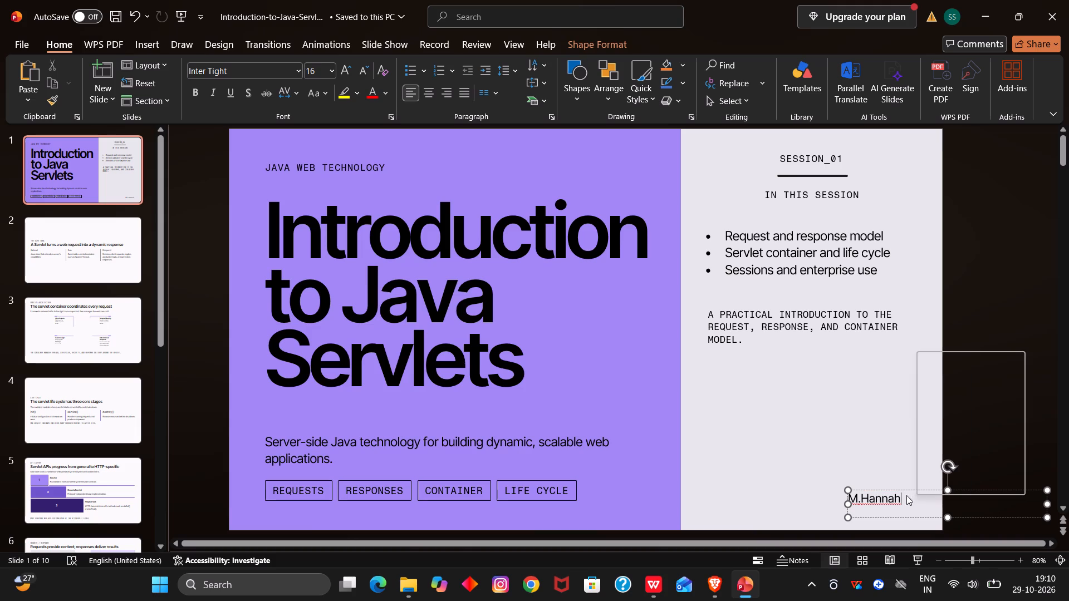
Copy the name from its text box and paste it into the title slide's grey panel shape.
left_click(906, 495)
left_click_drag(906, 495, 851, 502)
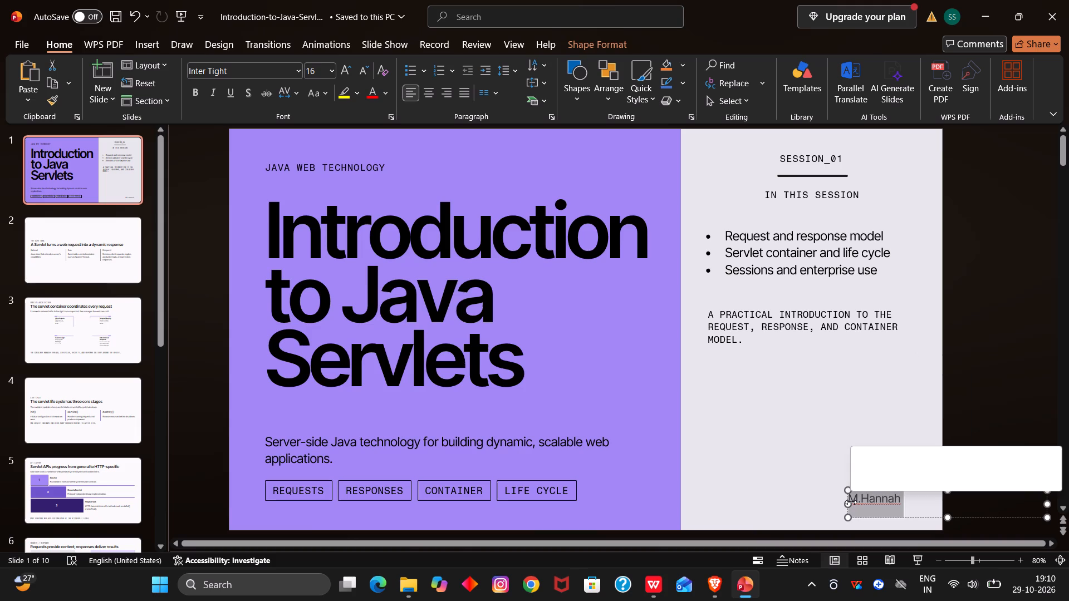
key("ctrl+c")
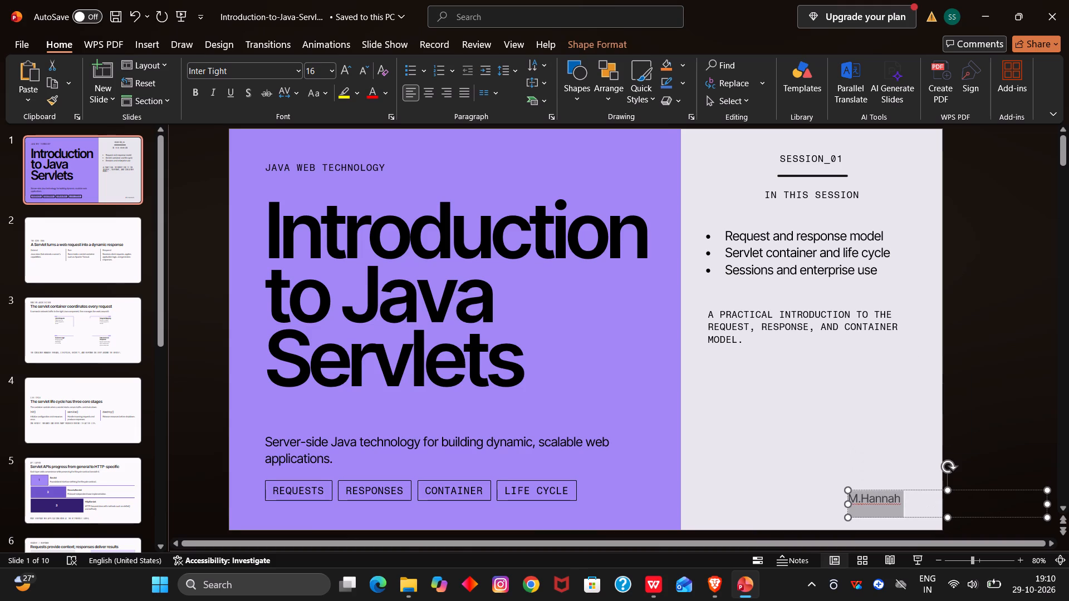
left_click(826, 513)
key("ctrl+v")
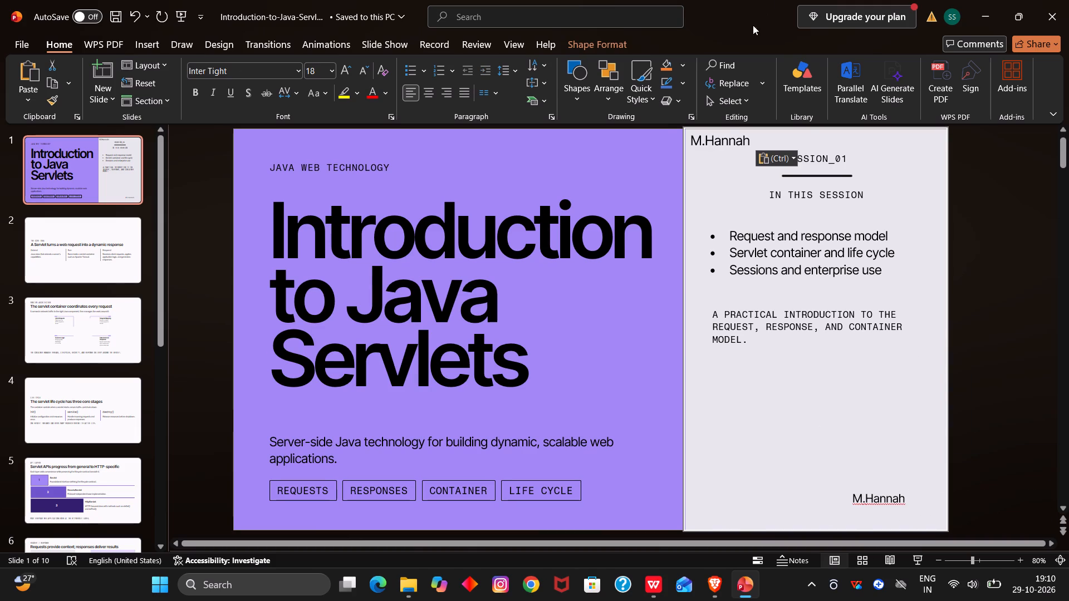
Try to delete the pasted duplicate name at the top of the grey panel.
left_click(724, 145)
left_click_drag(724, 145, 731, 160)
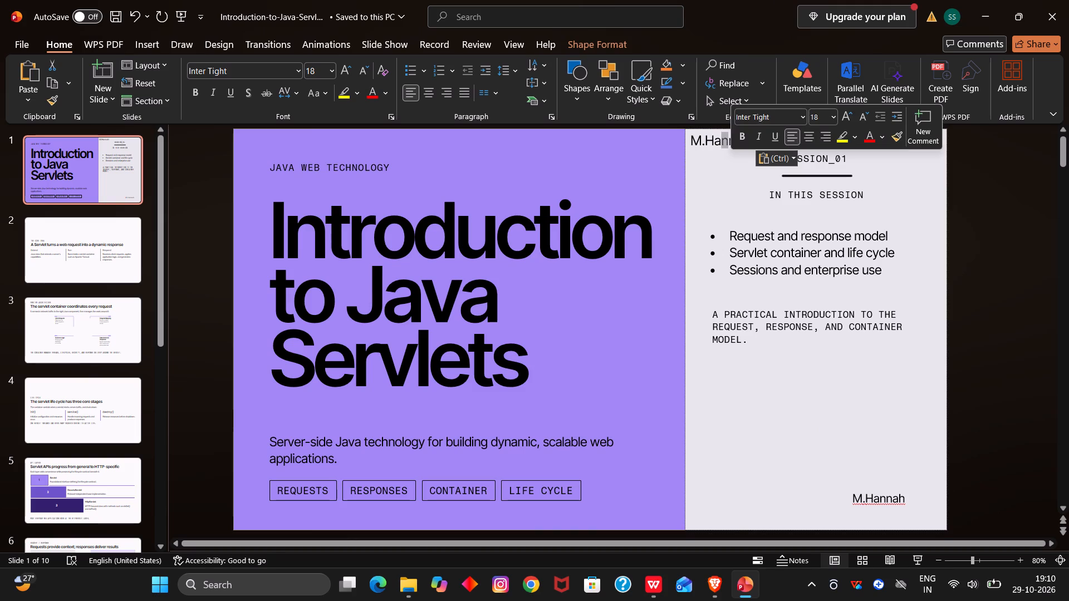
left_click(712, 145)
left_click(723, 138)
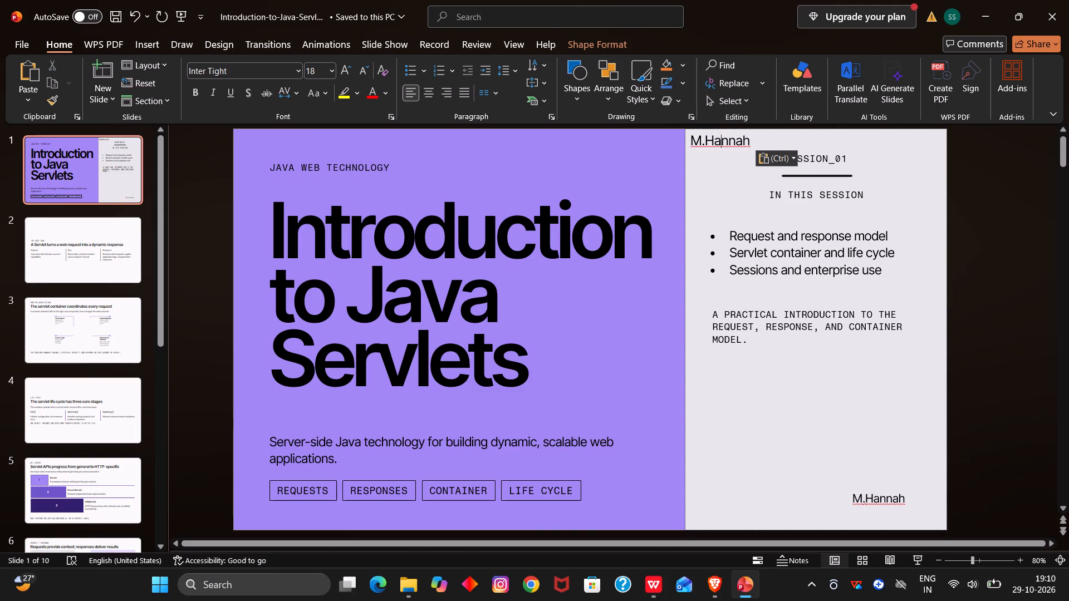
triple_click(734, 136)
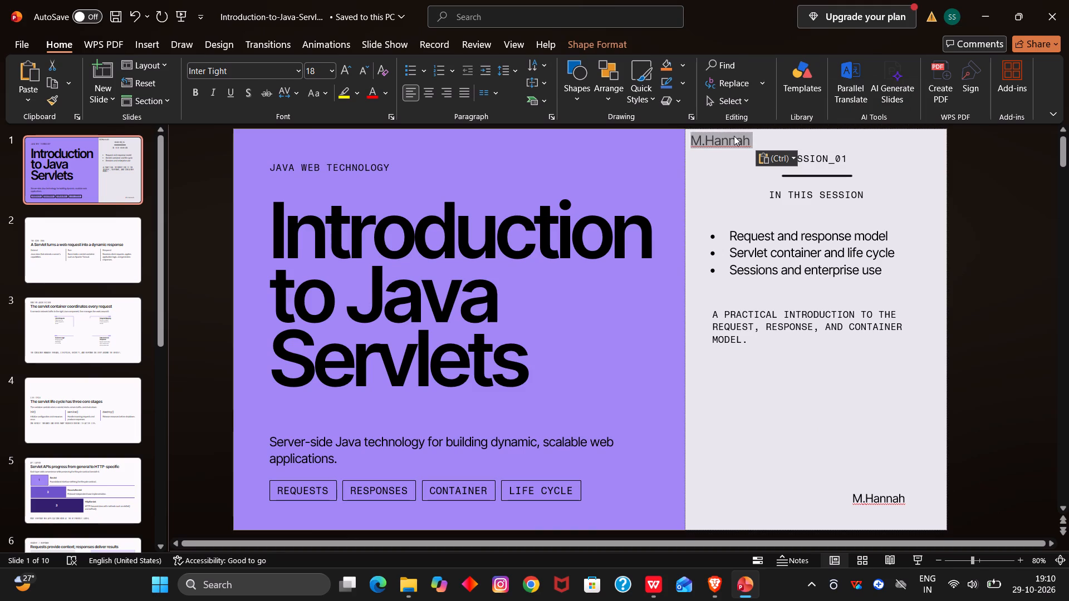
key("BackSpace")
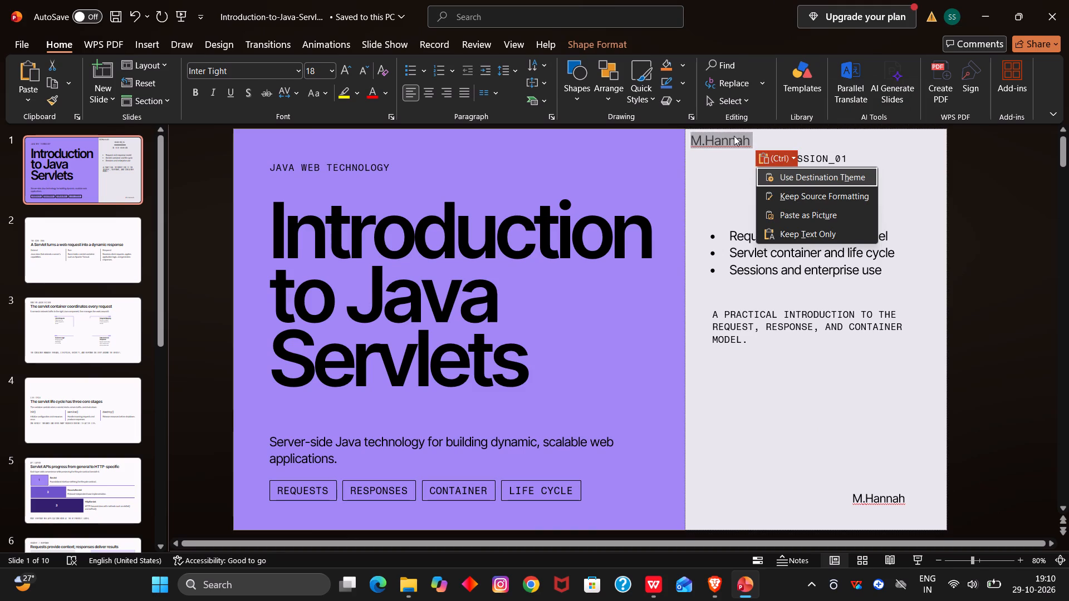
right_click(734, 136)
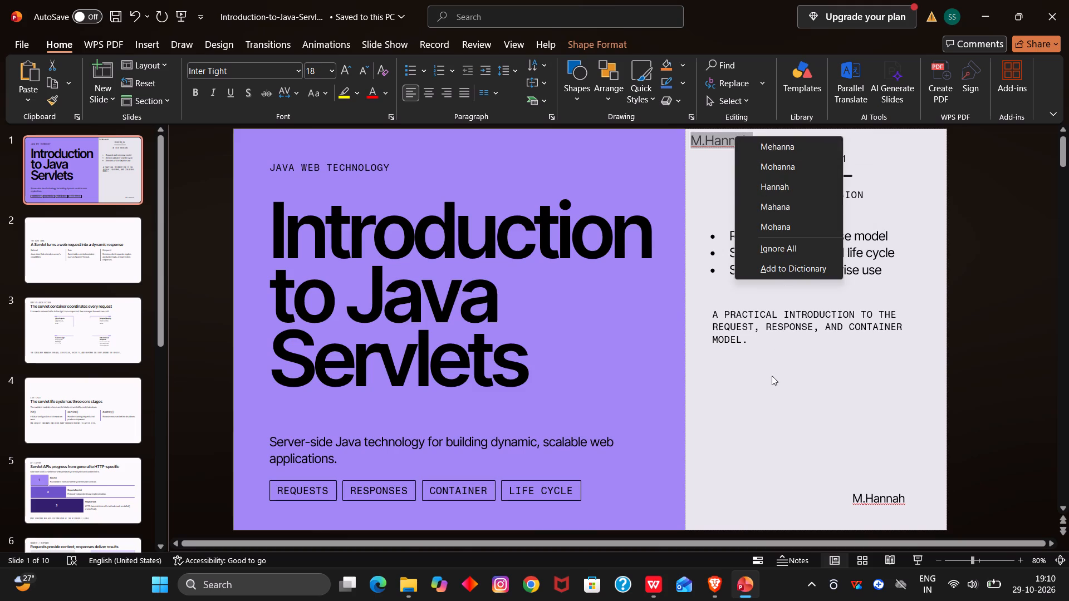
Unlock the grey panel shape on the title slide.
left_click(772, 376)
right_click(772, 376)
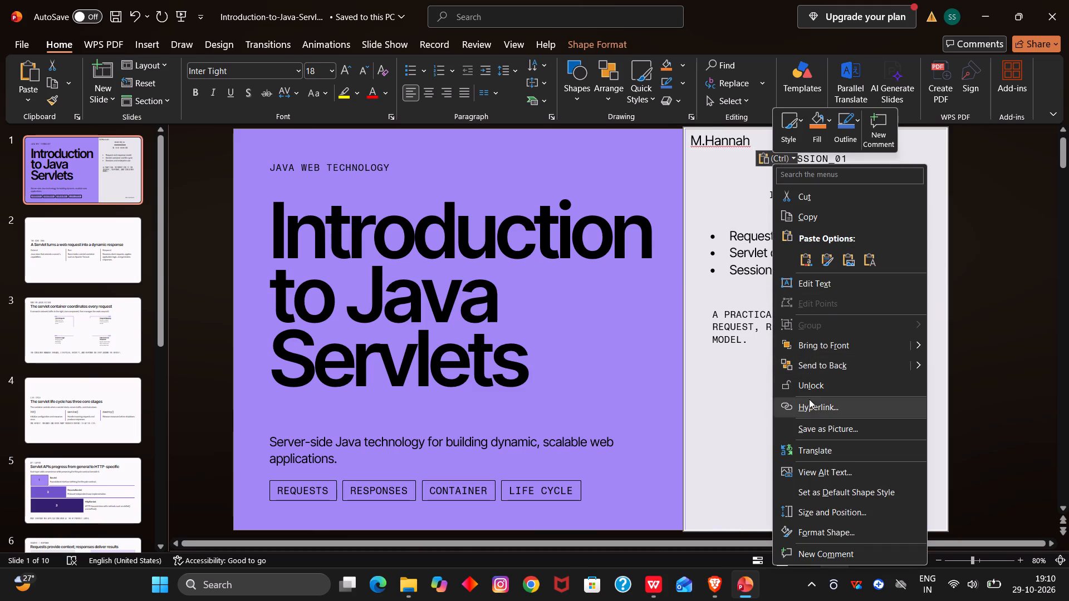
left_click(815, 384)
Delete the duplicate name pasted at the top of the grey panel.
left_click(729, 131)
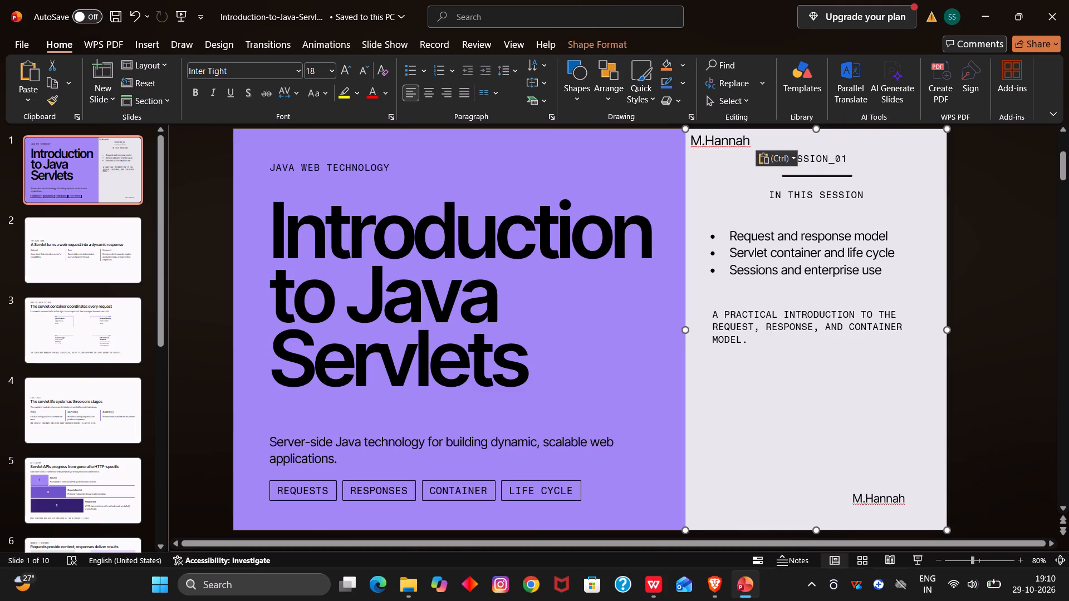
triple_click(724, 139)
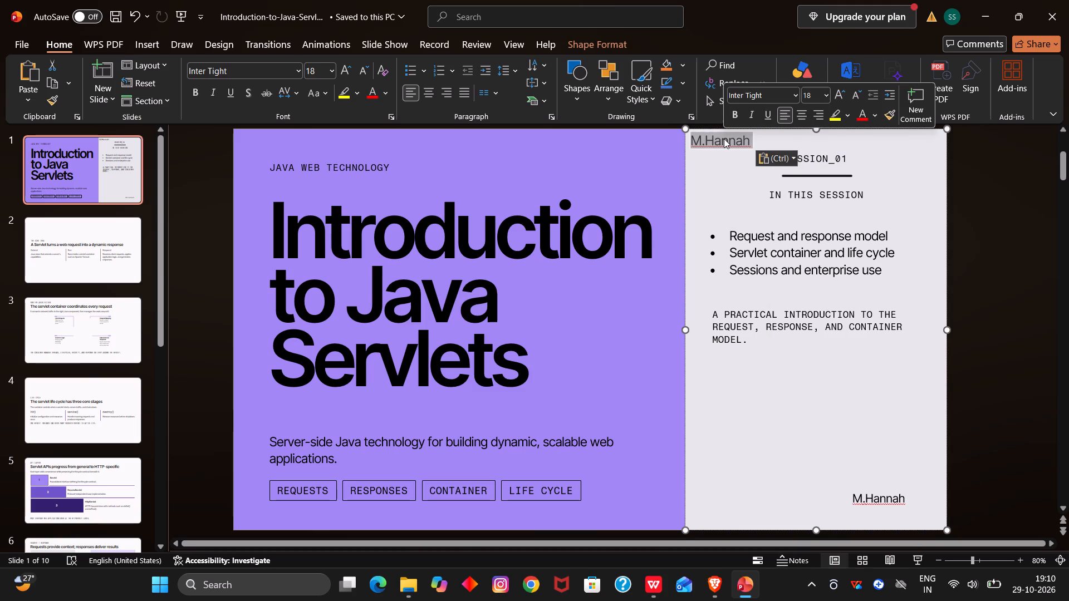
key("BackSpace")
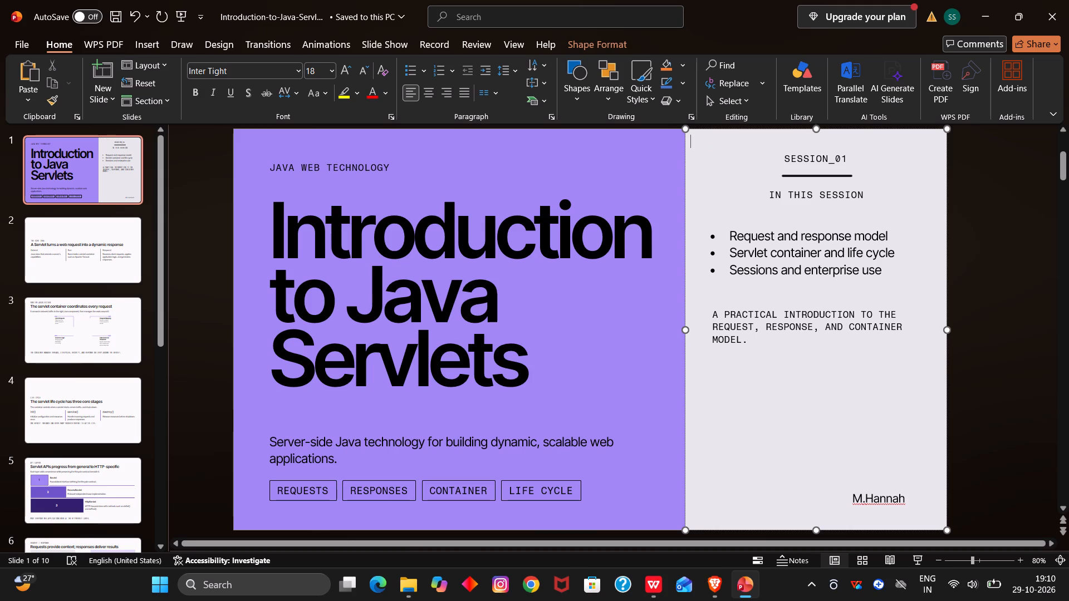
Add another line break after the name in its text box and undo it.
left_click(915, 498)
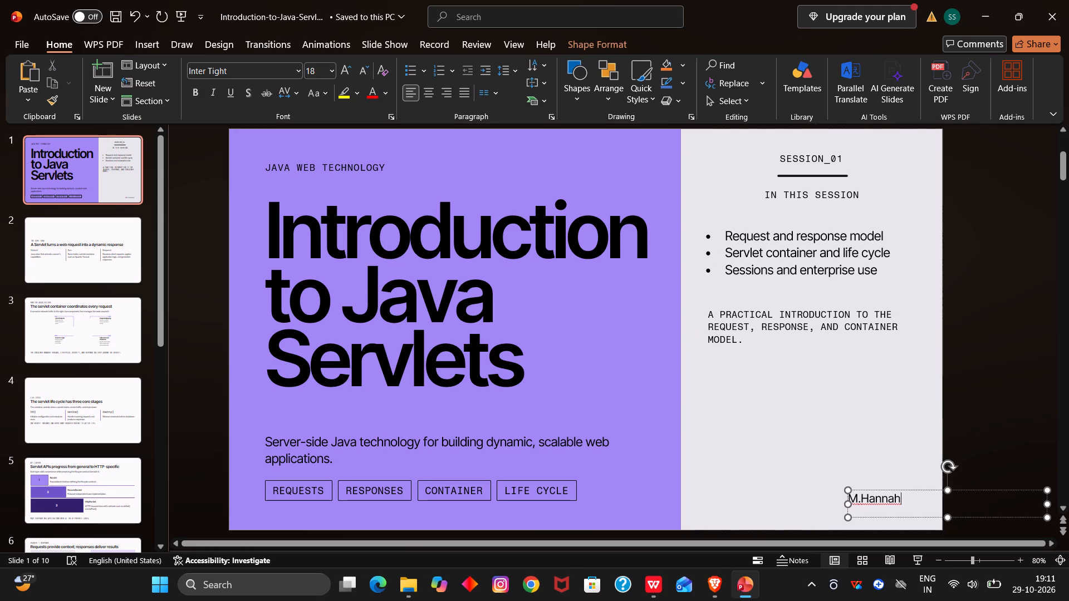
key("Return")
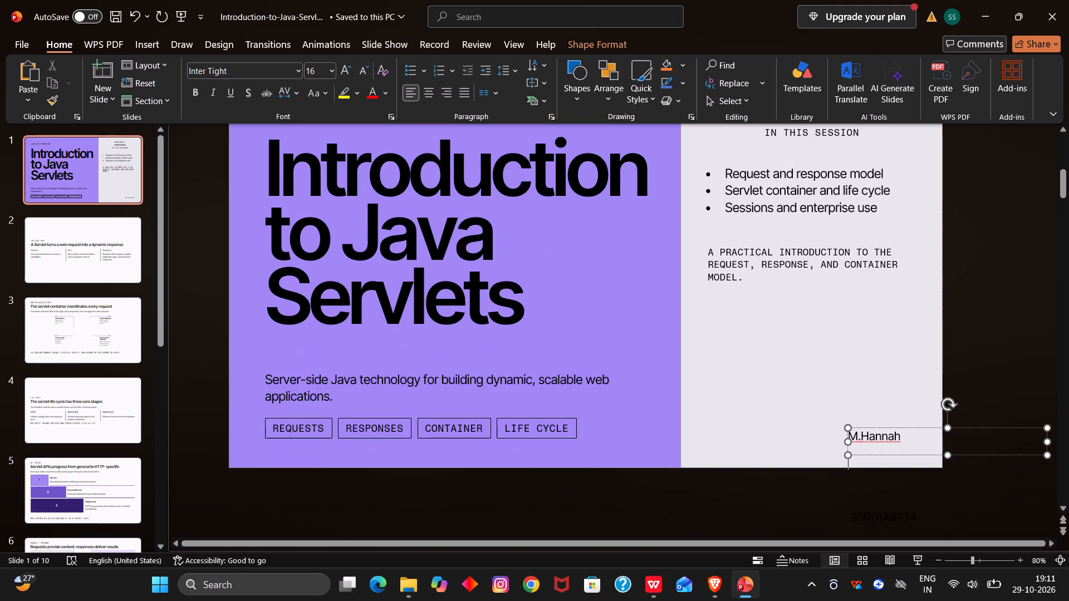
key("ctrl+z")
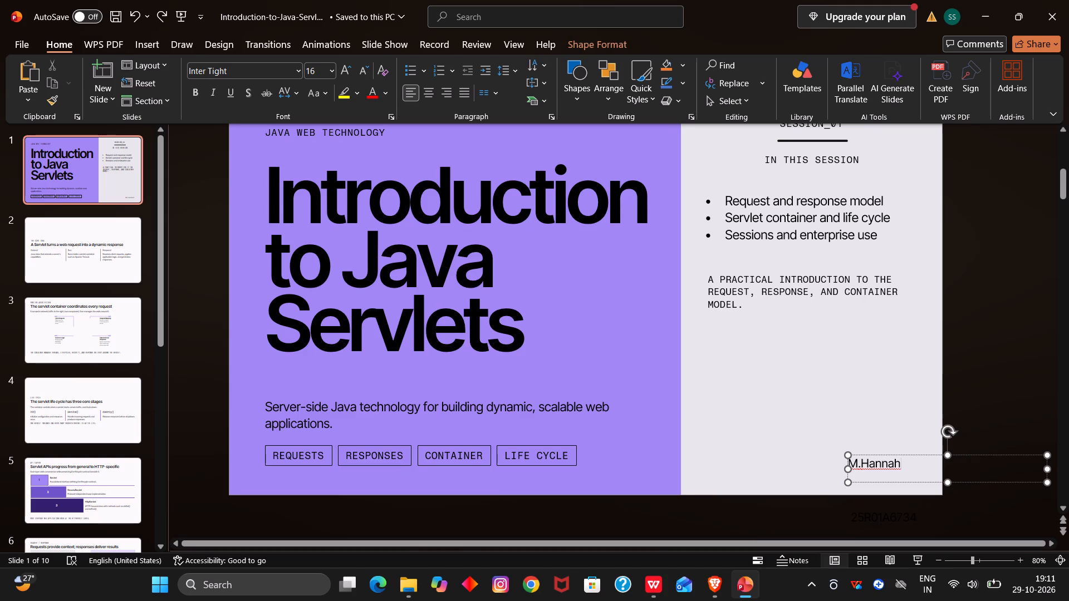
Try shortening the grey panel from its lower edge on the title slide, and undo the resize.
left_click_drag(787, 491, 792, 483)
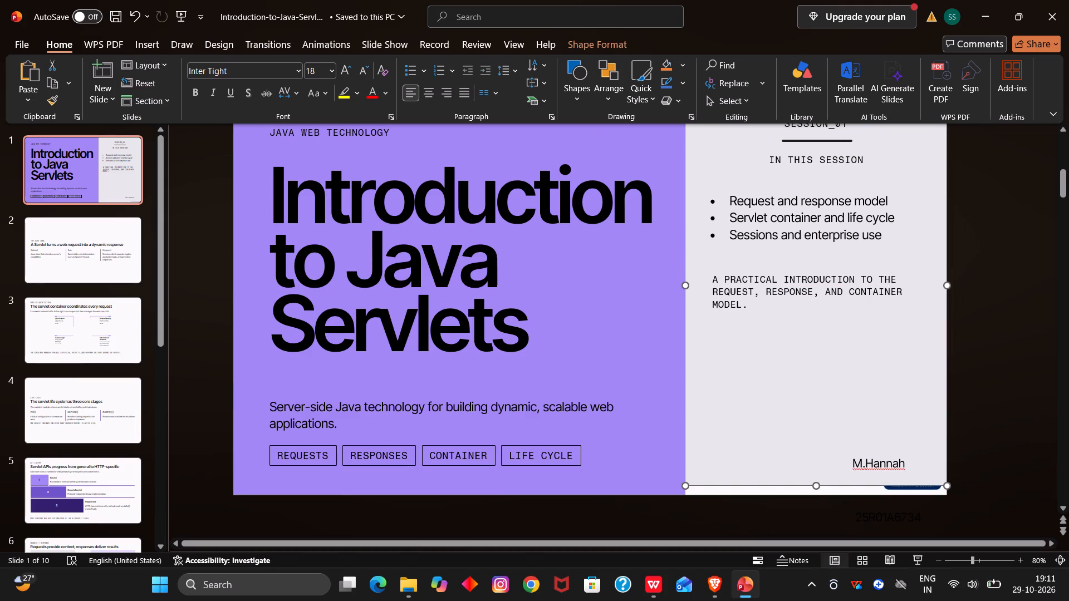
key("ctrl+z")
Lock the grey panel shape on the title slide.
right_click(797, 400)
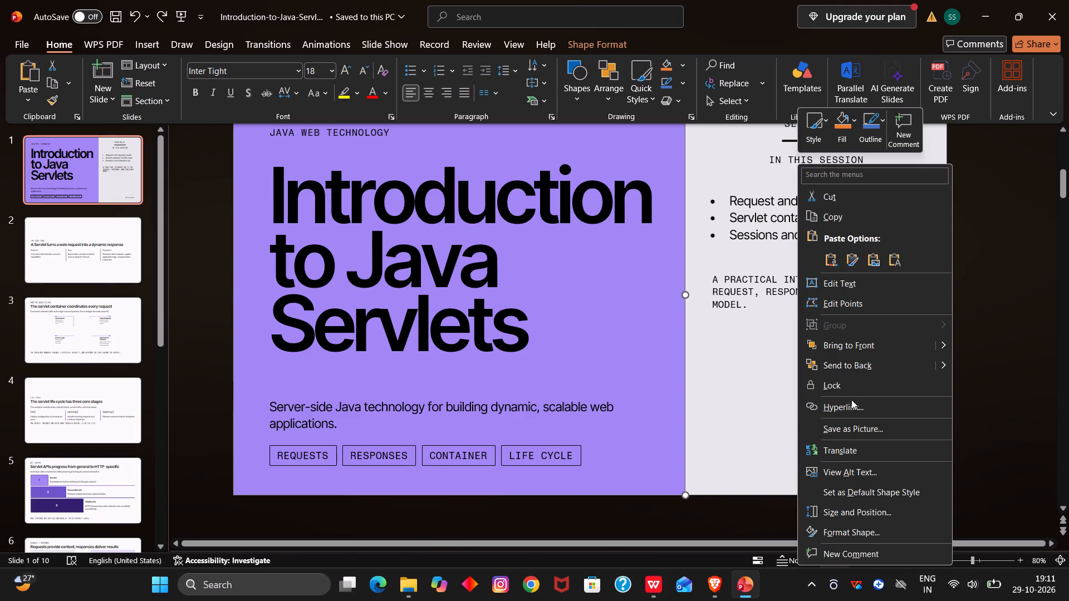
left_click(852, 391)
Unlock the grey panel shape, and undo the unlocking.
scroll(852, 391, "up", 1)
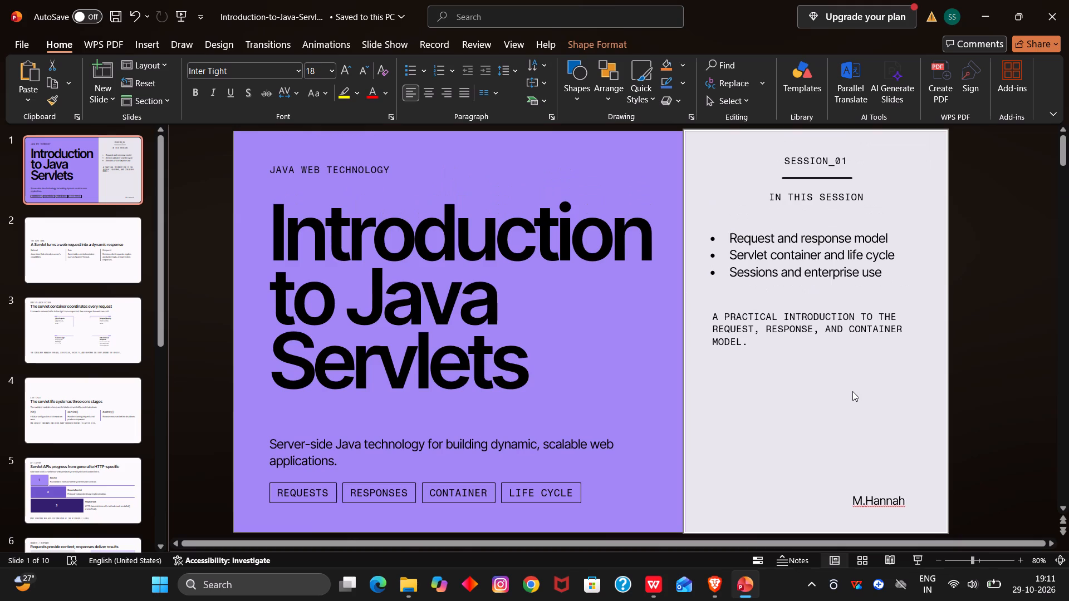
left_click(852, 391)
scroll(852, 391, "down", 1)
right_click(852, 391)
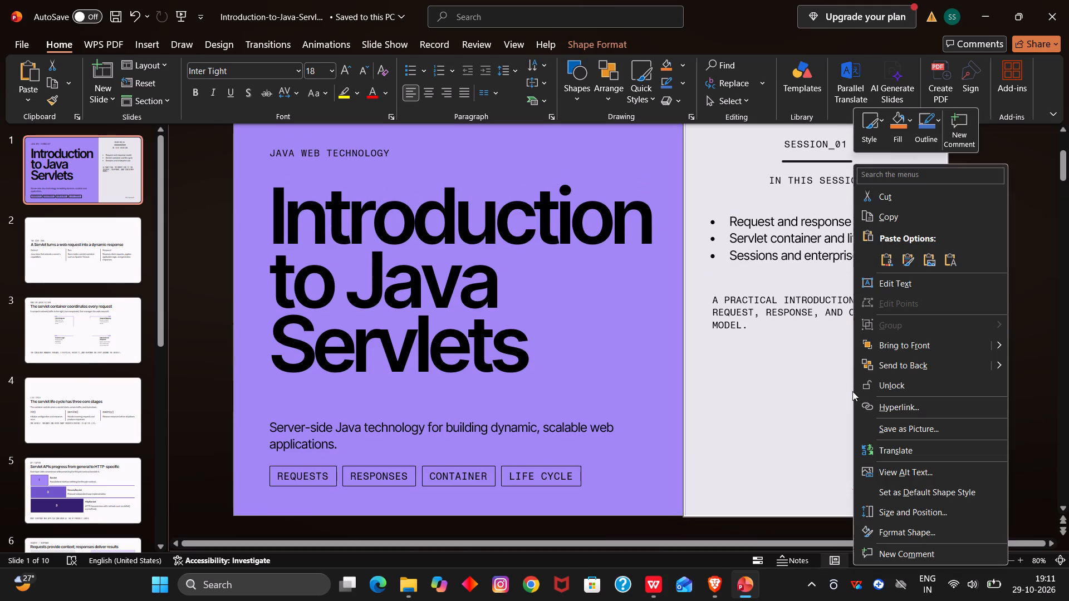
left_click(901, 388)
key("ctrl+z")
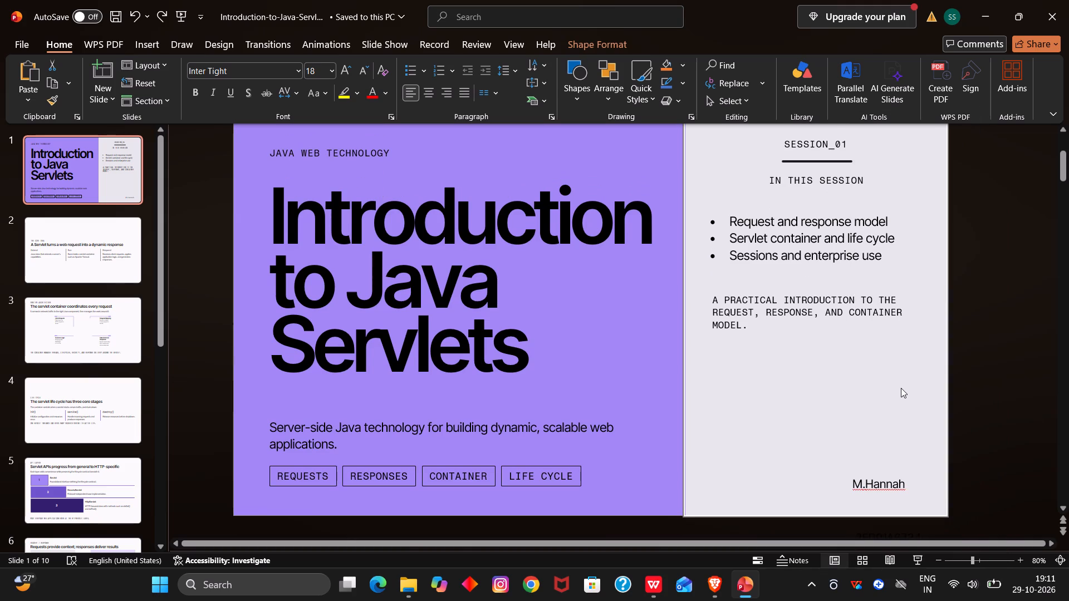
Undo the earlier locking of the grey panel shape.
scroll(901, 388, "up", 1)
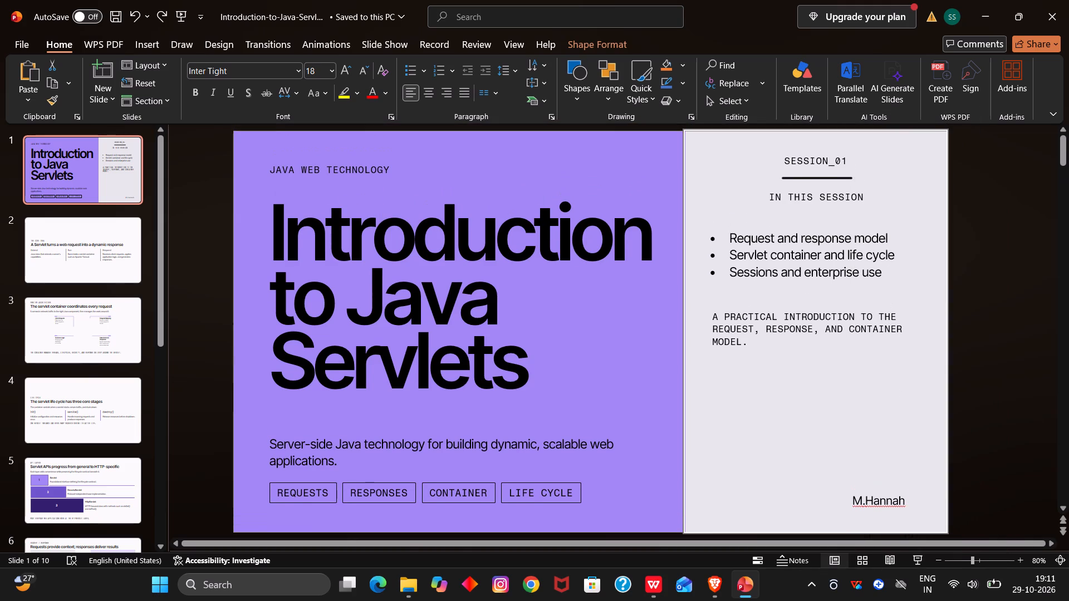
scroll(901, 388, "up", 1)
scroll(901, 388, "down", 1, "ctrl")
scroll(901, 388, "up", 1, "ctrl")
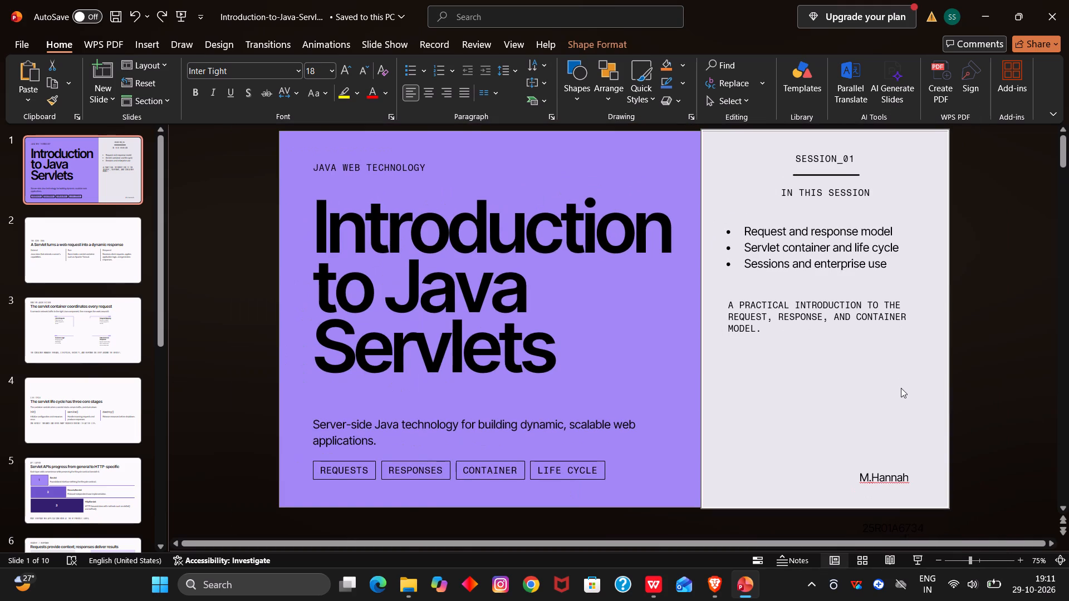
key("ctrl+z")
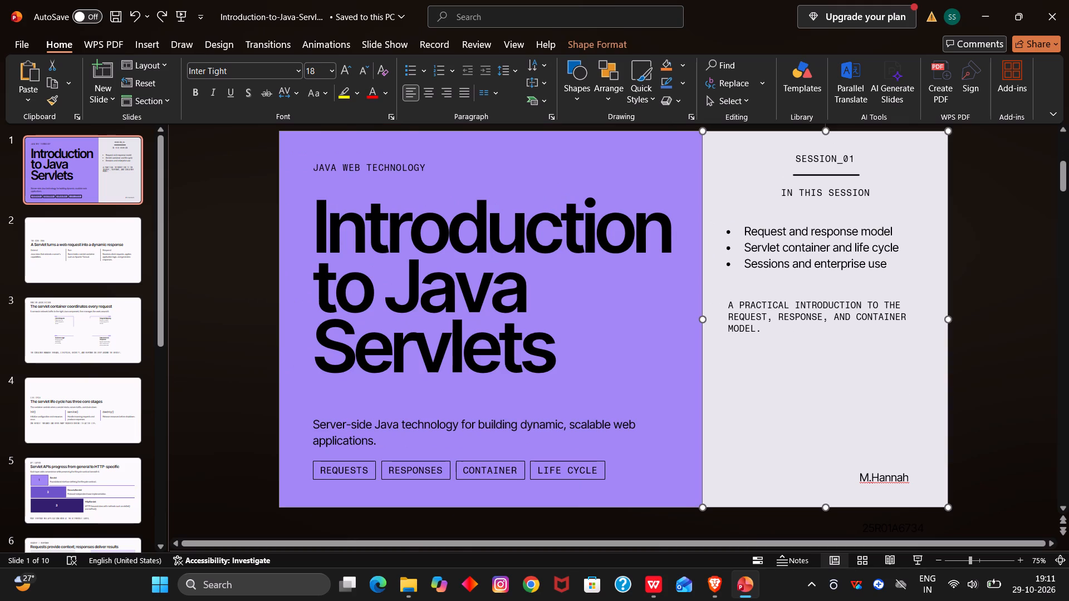
Lock the grey panel shape on the title slide.
right_click(901, 388)
left_click(944, 381)
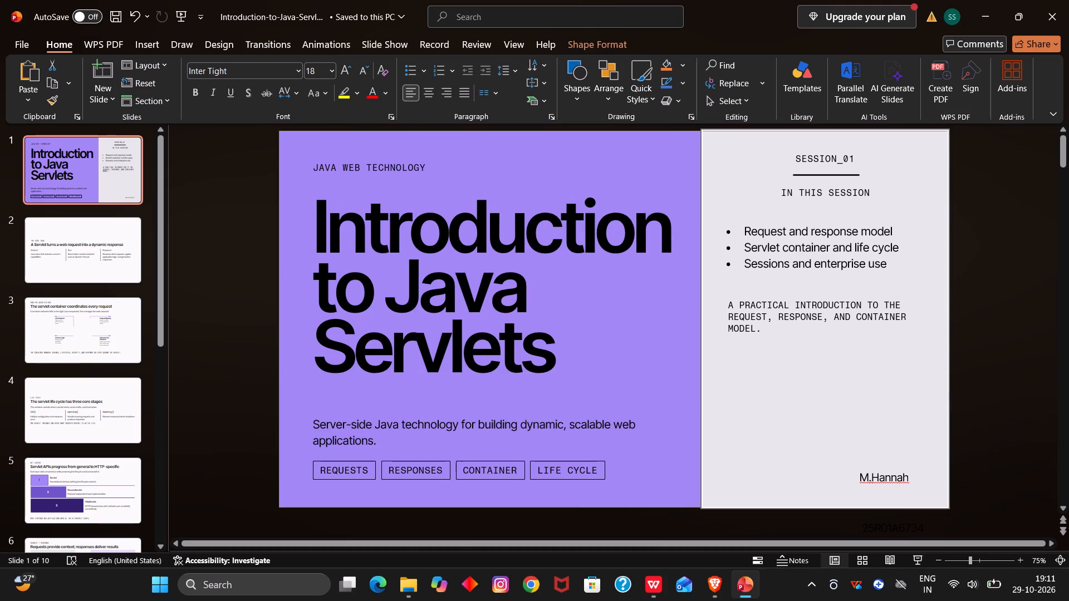
Duplicate the SESSION_01 text box and place the copy just below the name at the bottom of the grey panel.
left_click(844, 305)
left_click(836, 159)
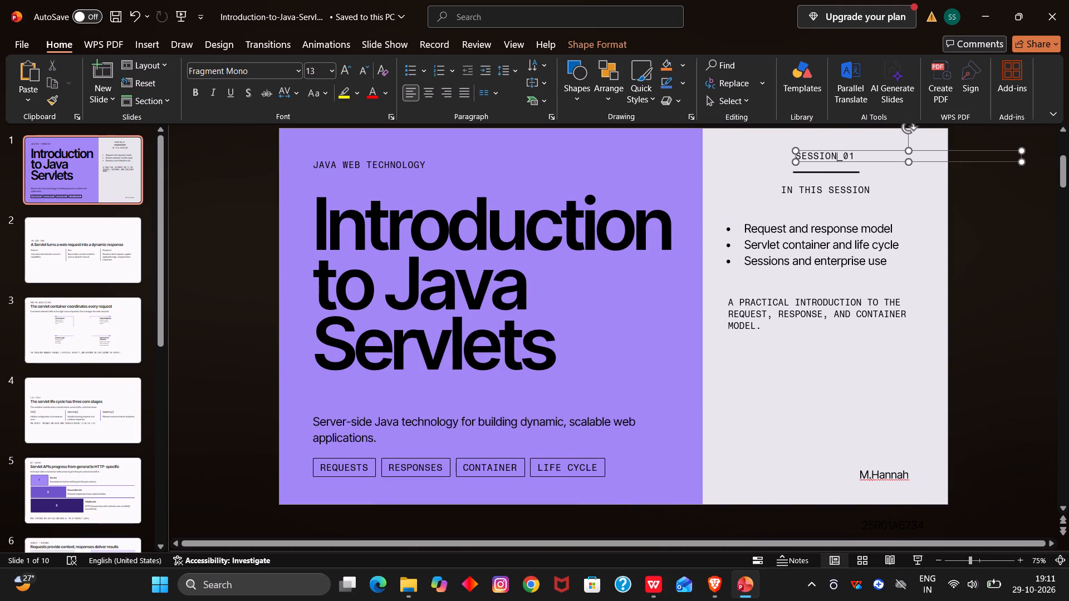
right_click(836, 159)
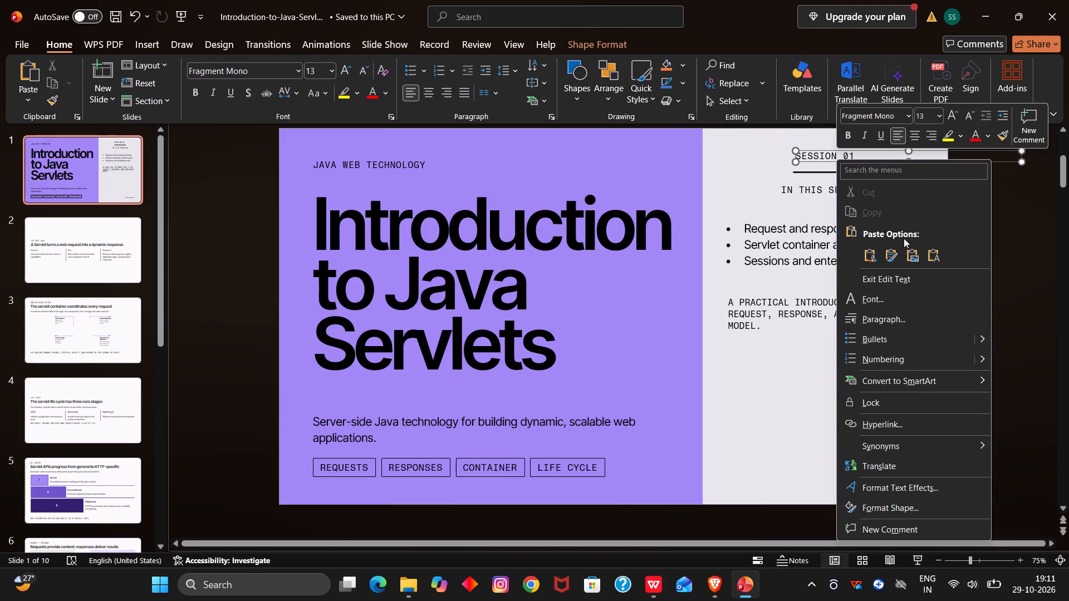
left_click(840, 151)
right_click(840, 151)
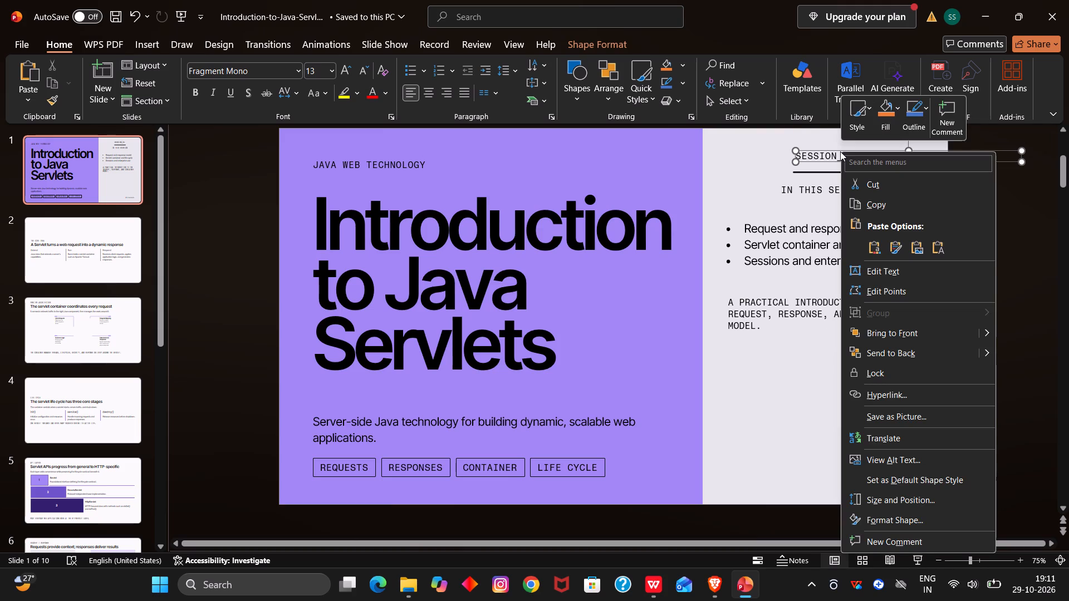
left_click(875, 197)
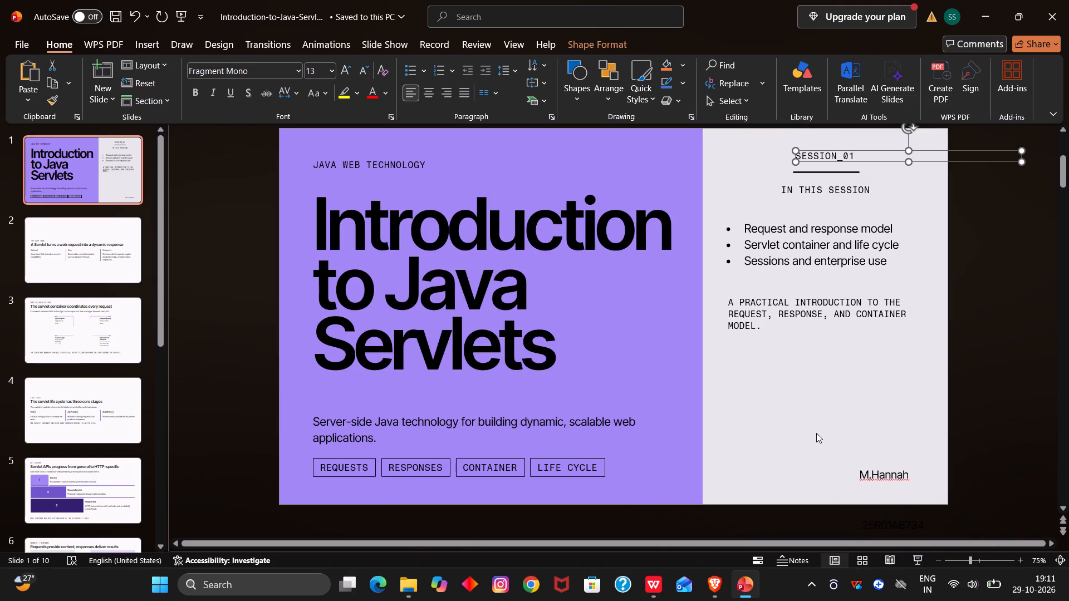
left_click(816, 433)
key("ctrl+v")
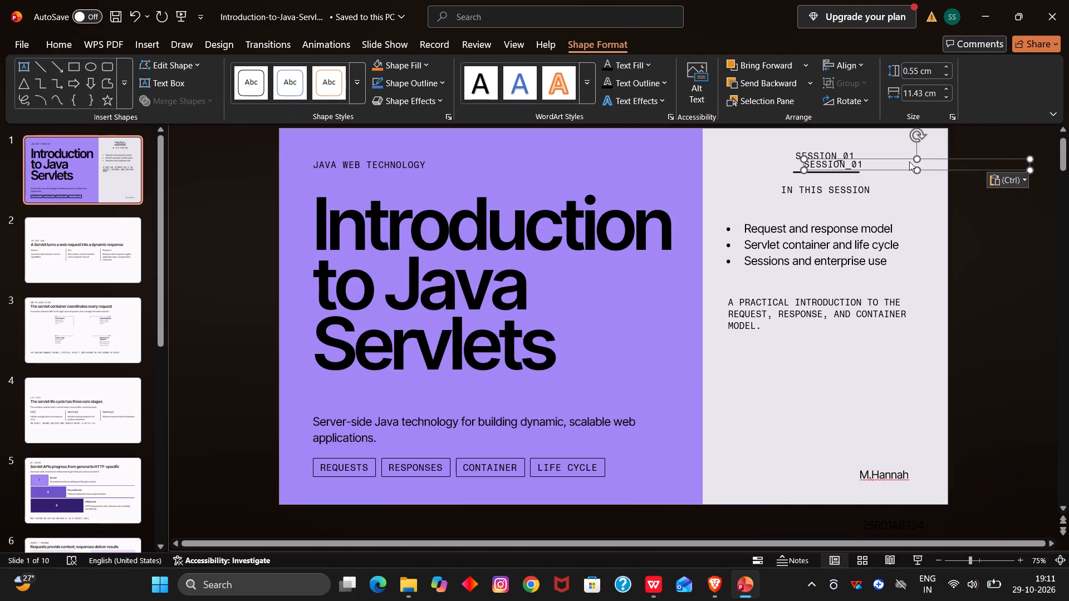
left_click_drag(910, 158, 954, 480)
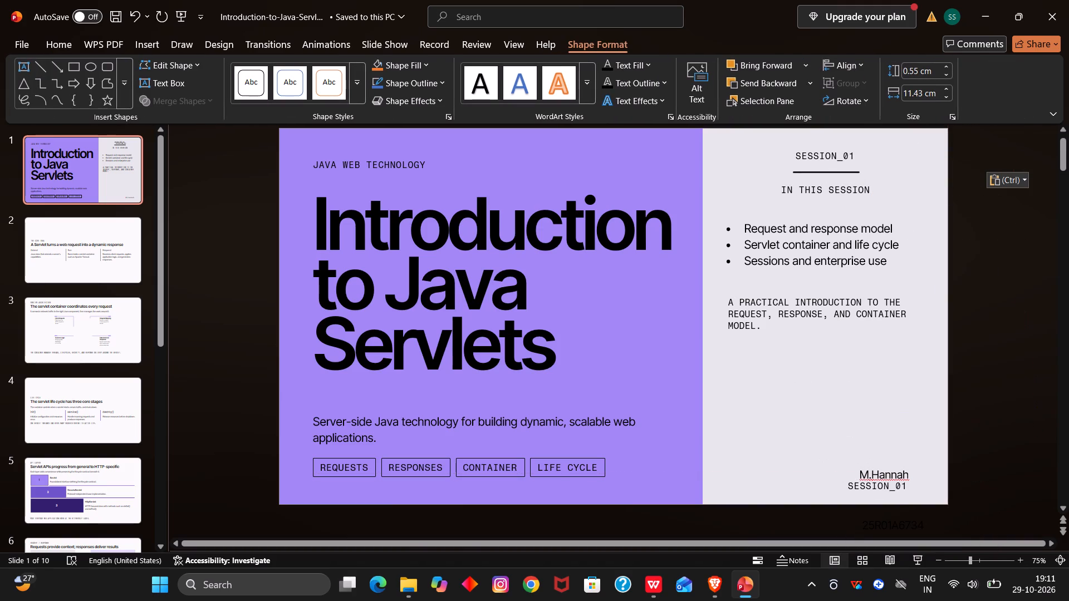
left_click_drag(954, 480, 961, 481)
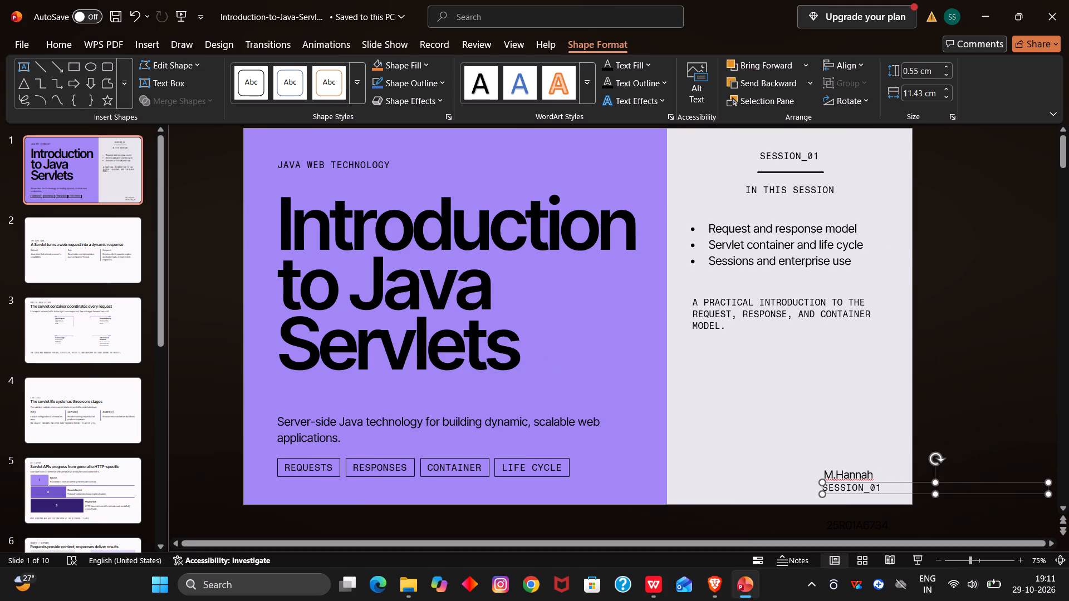
Clear all the text in the copied SESSION_01 text box below the name.
left_click(887, 482)
left_click(881, 489)
key("BackSpace")
key("BackSpace")
key("BackSpace")
key("BackSpace")
key("BackSpace")
key("BackSpace")
key("BackSpace")
key("BackSpace")
key("BackSpace")
key("BackSpace")
Select the roll number text below the name in the name's text box.
left_click_drag(881, 489, 716, 600)
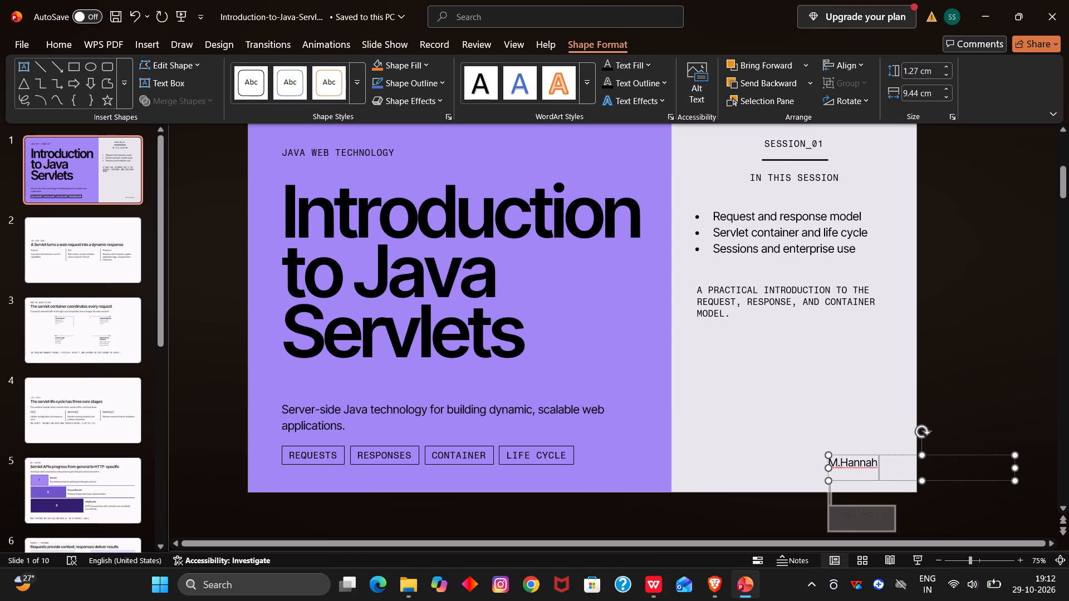
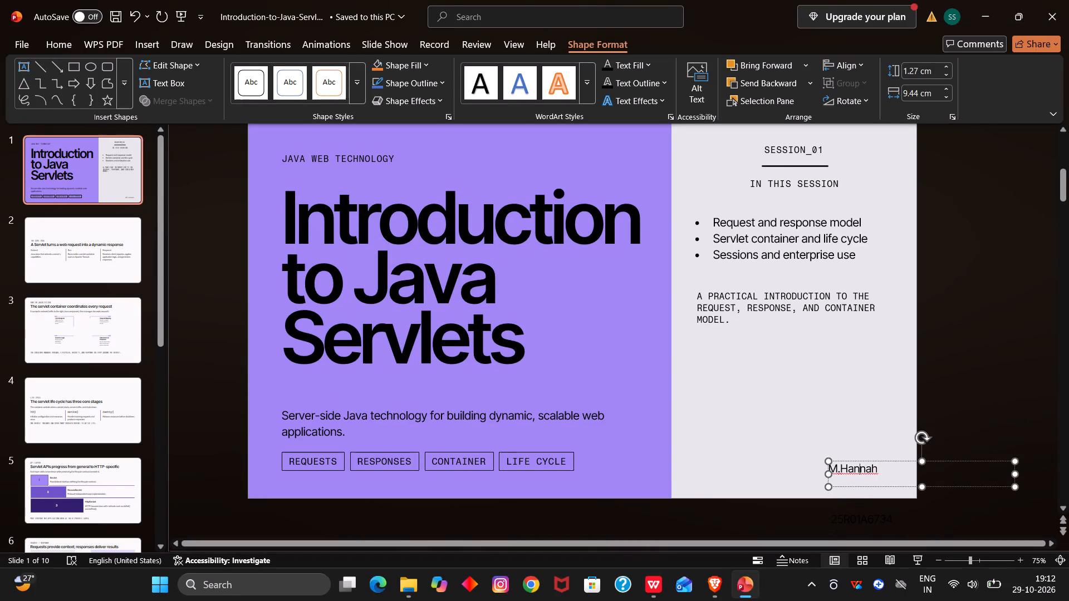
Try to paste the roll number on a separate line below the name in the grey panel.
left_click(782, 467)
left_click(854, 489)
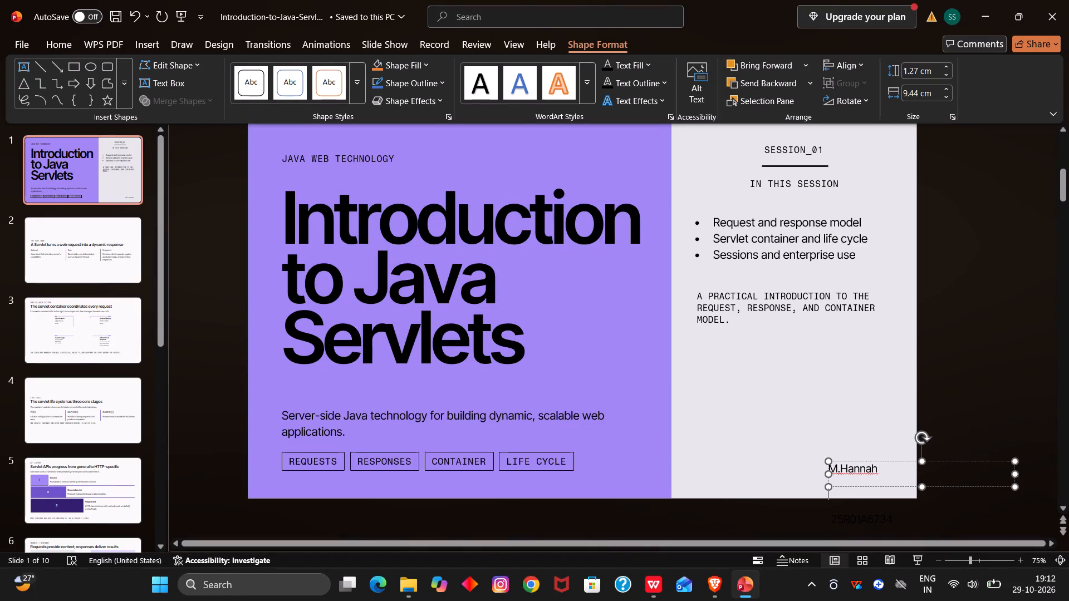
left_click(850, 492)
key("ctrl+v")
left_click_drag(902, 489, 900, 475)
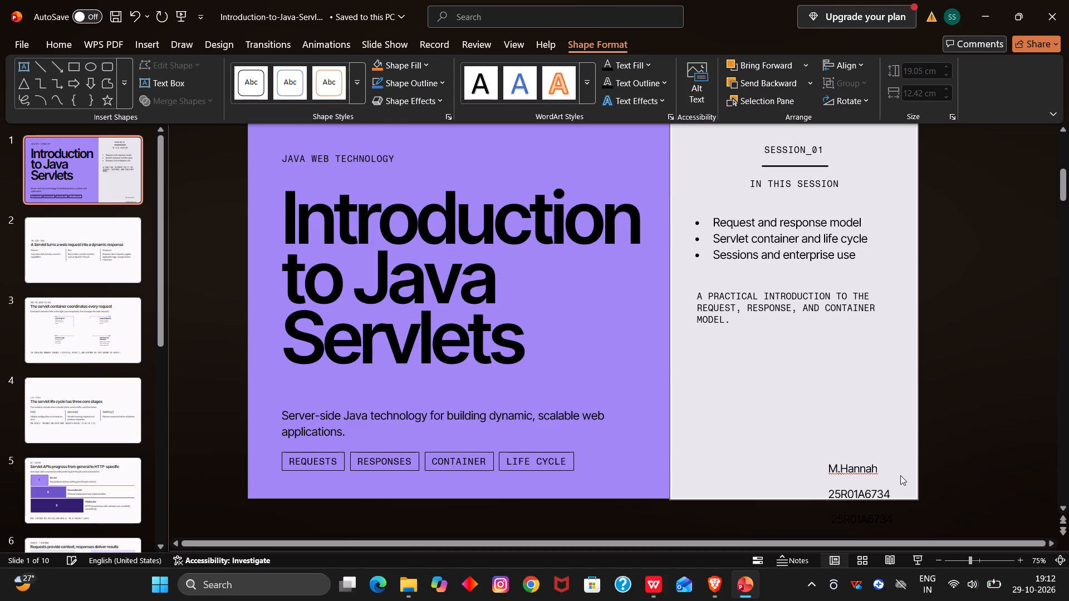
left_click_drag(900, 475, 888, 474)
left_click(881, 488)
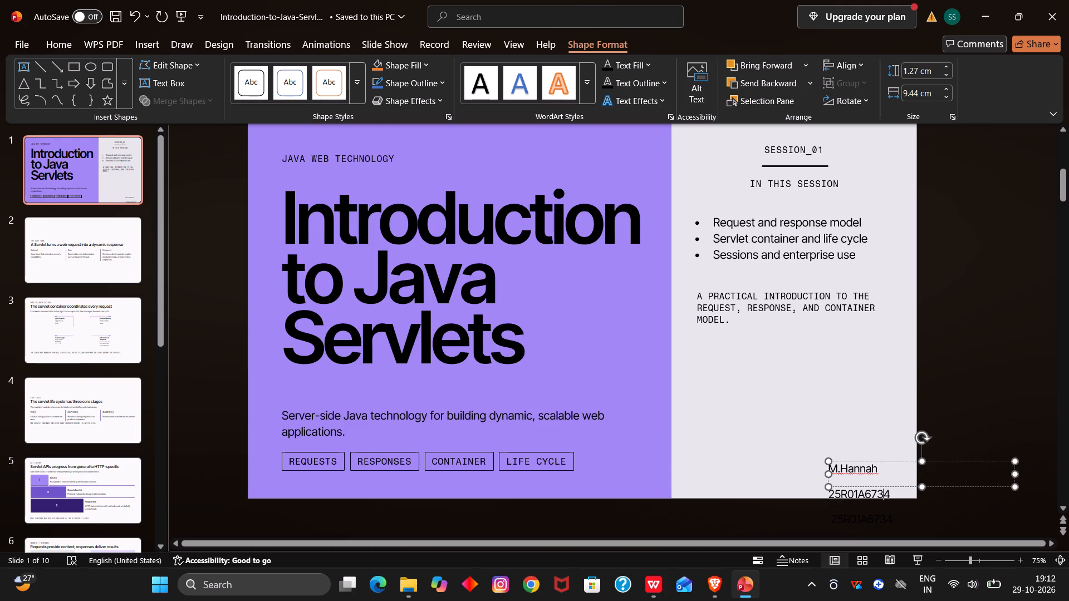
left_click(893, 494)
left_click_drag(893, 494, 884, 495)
Undo the roll number paste and the clearing of the copied SESSION_01 text box below the name.
key("ctrl+z")
key("ctrl+z")
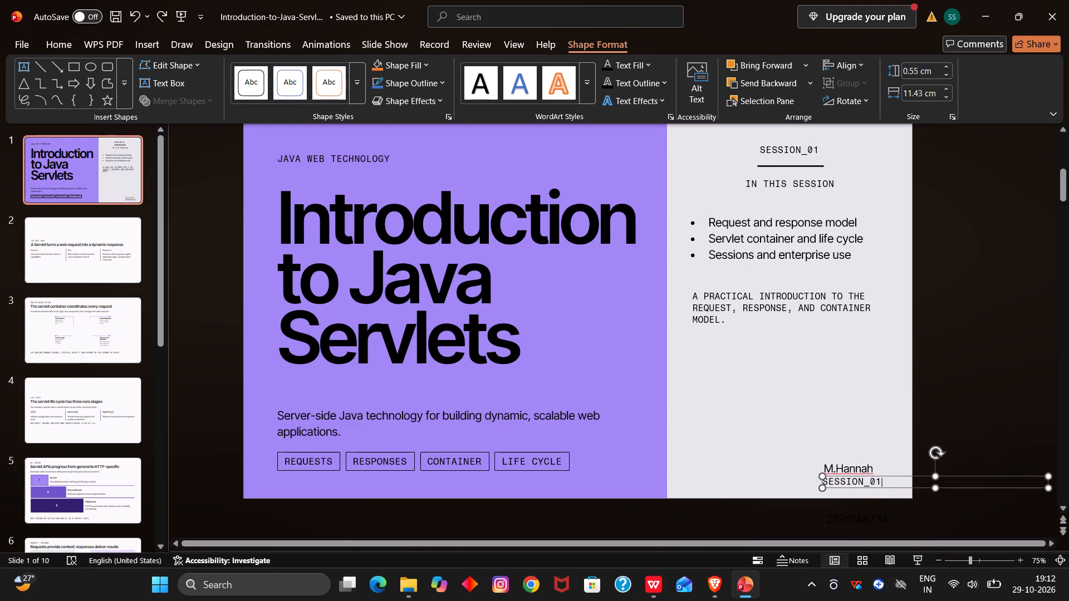
Replace the SESSION_01 text in the copied box below the name with the pasted roll number.
key("ctrl+v")
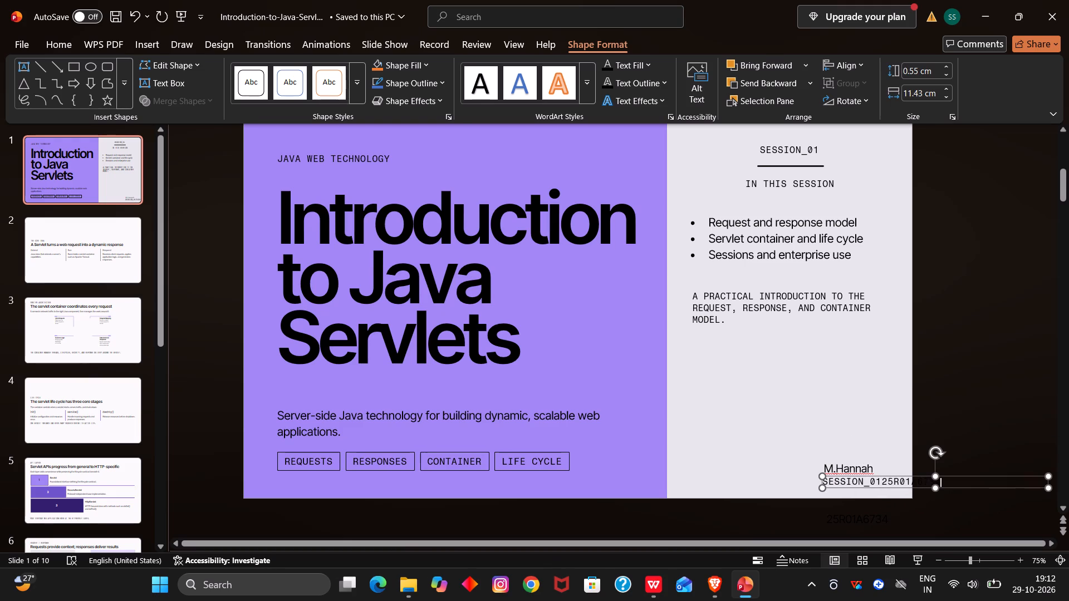
left_click(882, 480)
key("BackSpace")
key("BackSpace")
key("BackSpace")
key("BackSpace")
key("BackSpace")
key("BackSpace")
key("BackSpace")
key("BackSpace")
key("BackSpace")
key("BackSpace")
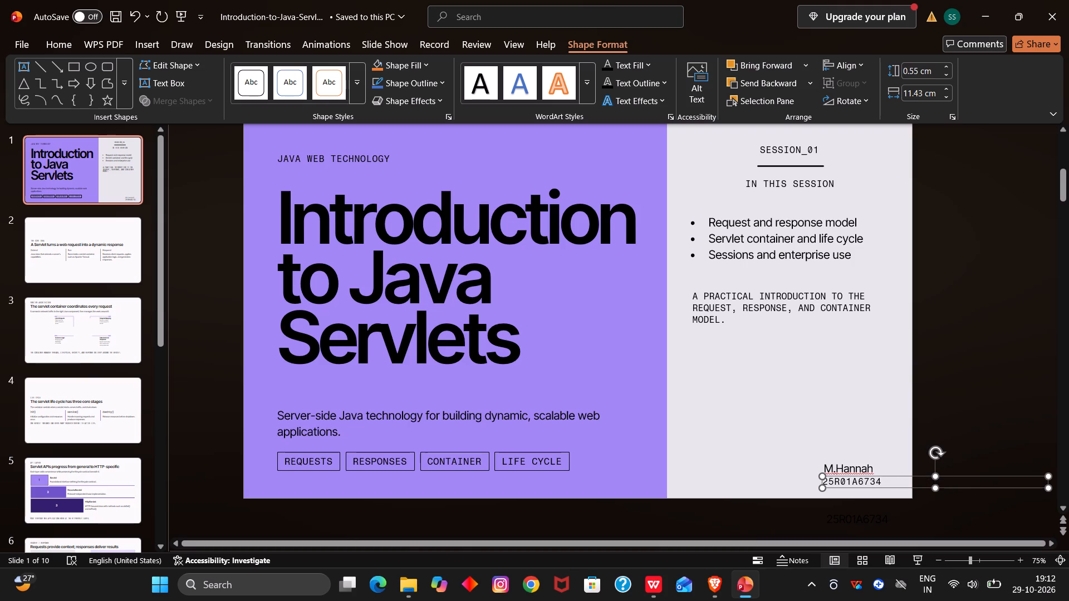
left_click(833, 440)
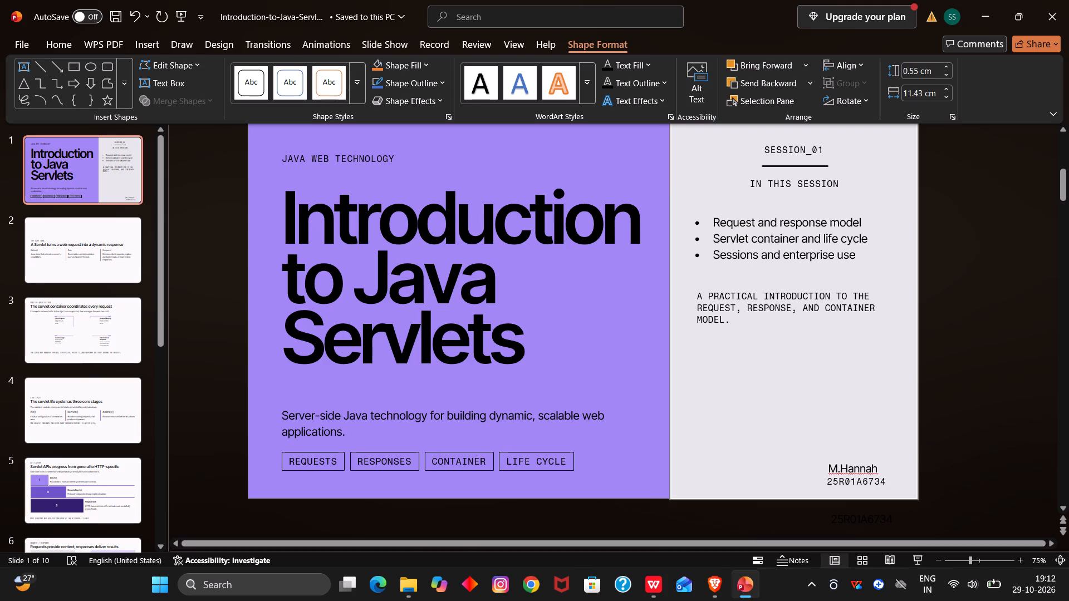
Move the roll number text box slightly down and to the right to leave more space below the name.
left_click(882, 467)
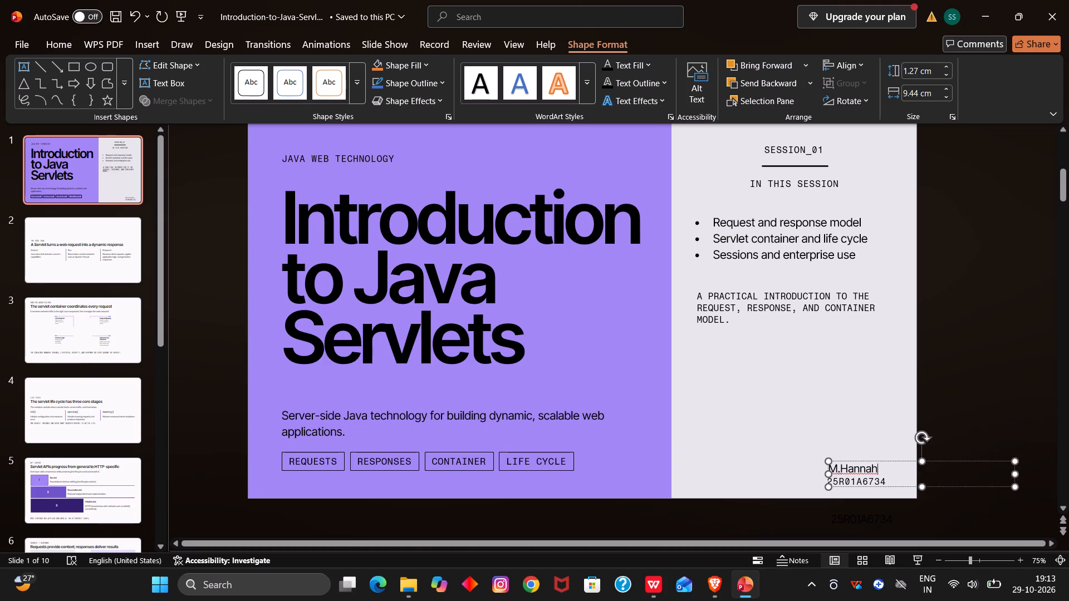
left_click(881, 474)
left_click(874, 482)
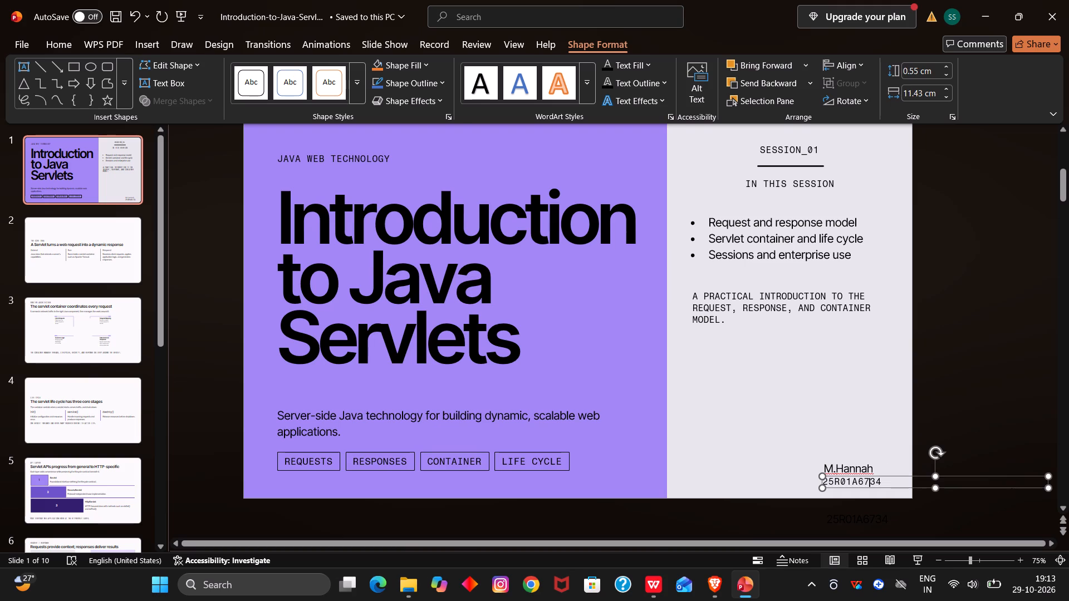
left_click_drag(907, 481, 904, 487)
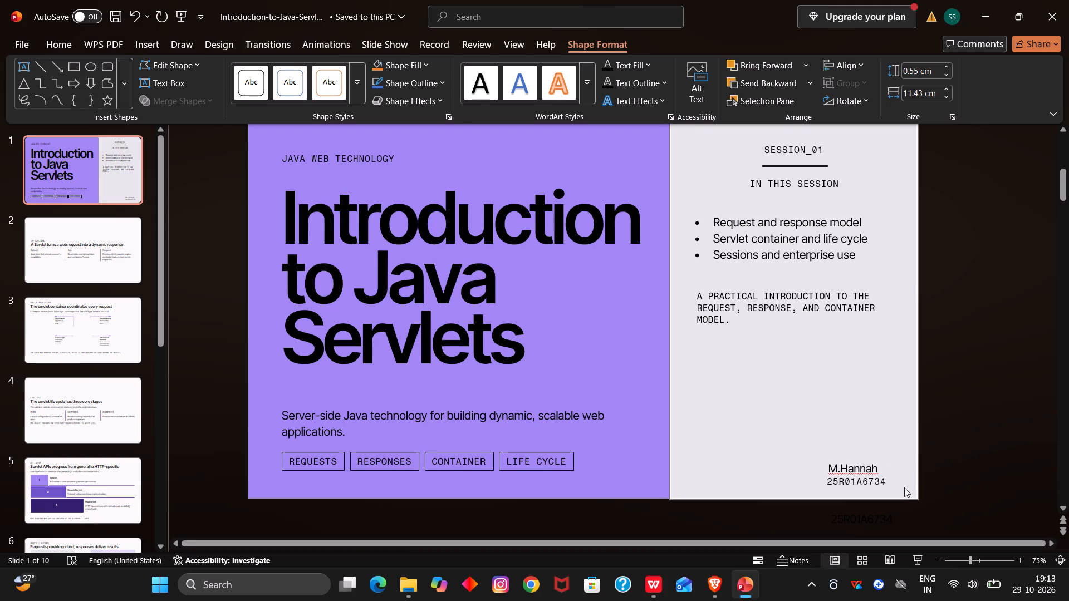
left_click_drag(904, 487, 903, 489)
left_click(889, 477)
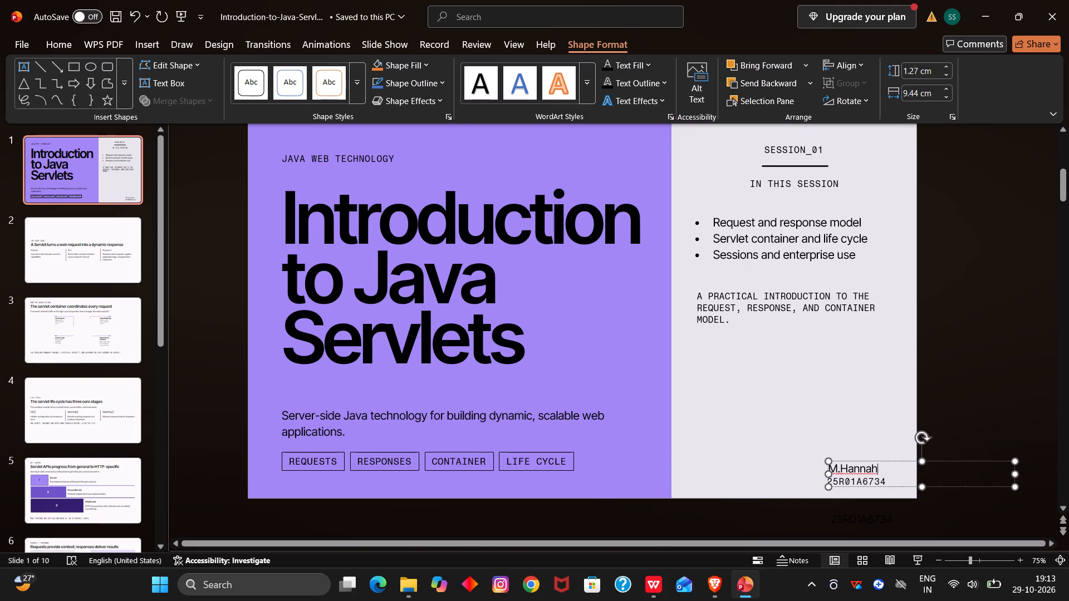
left_click(860, 484)
left_click_drag(928, 478, 926, 481)
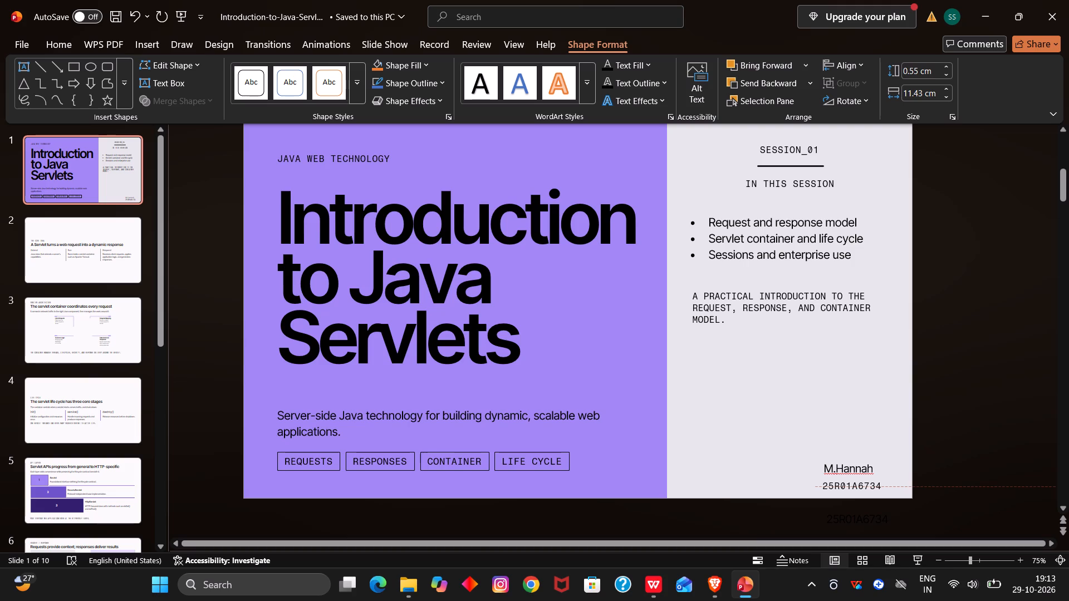
left_click_drag(926, 481, 949, 485)
Move the name's text box to the right so its left edge lines up with the roll number.
left_click(838, 469)
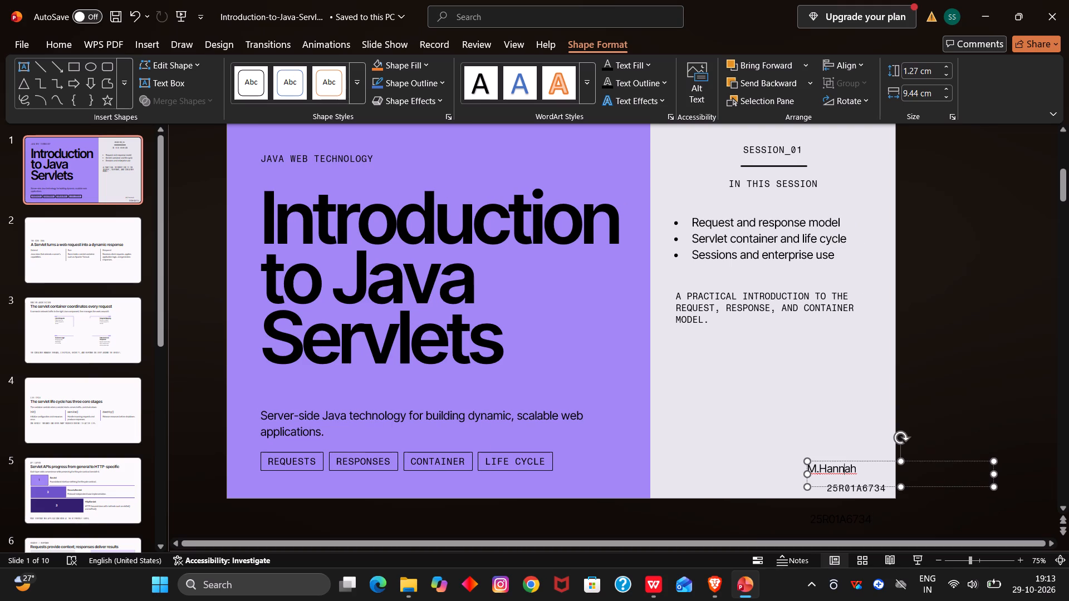
left_click_drag(890, 462, 913, 462)
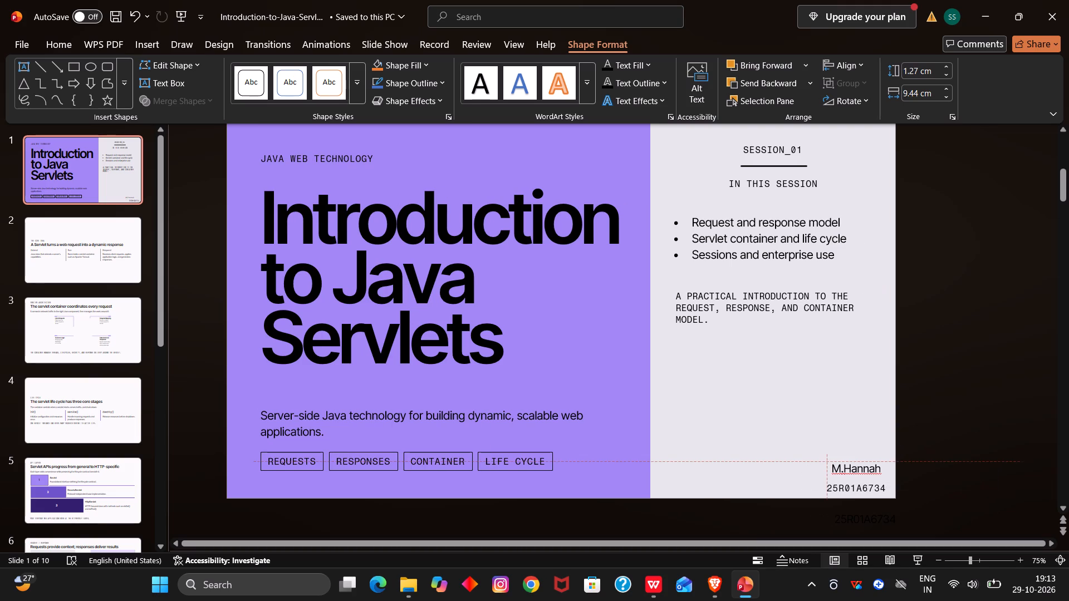
left_click_drag(913, 462, 909, 462)
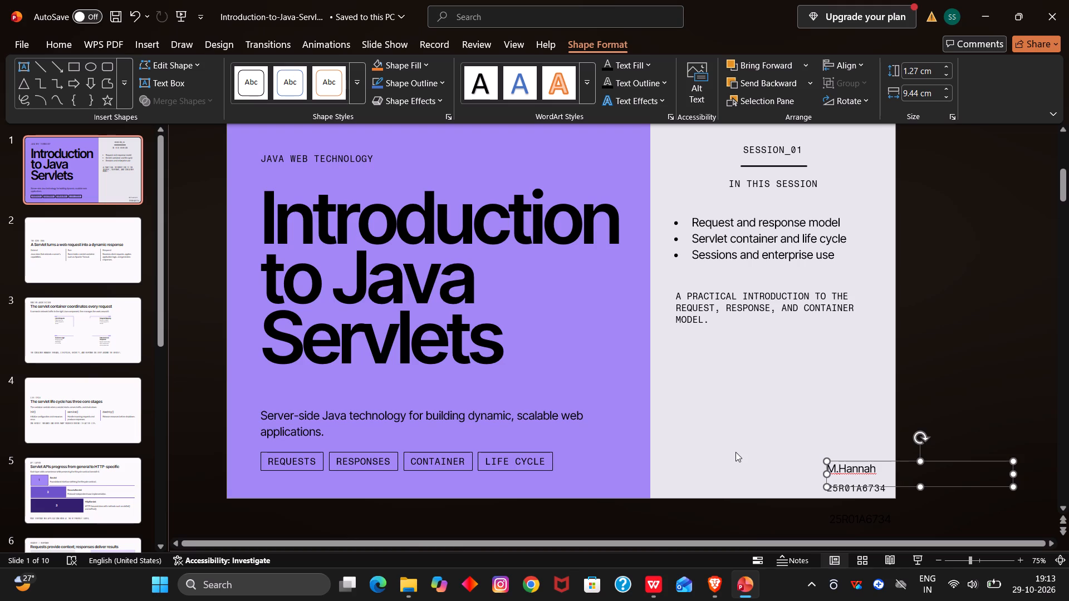
left_click(735, 452)
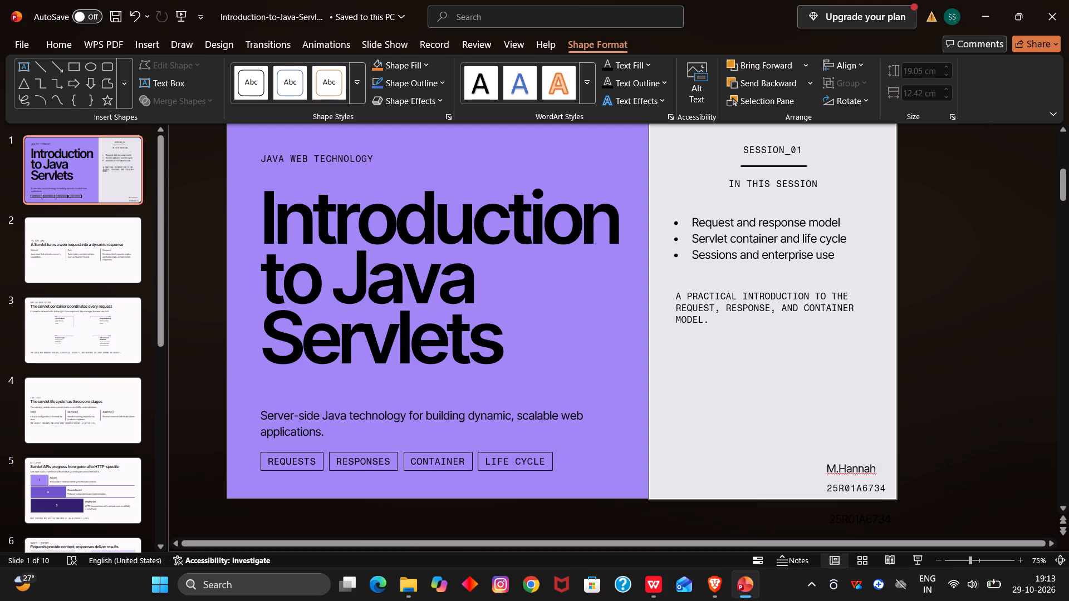
Make the roll number below the name bold.
left_click_drag(884, 487, 838, 484)
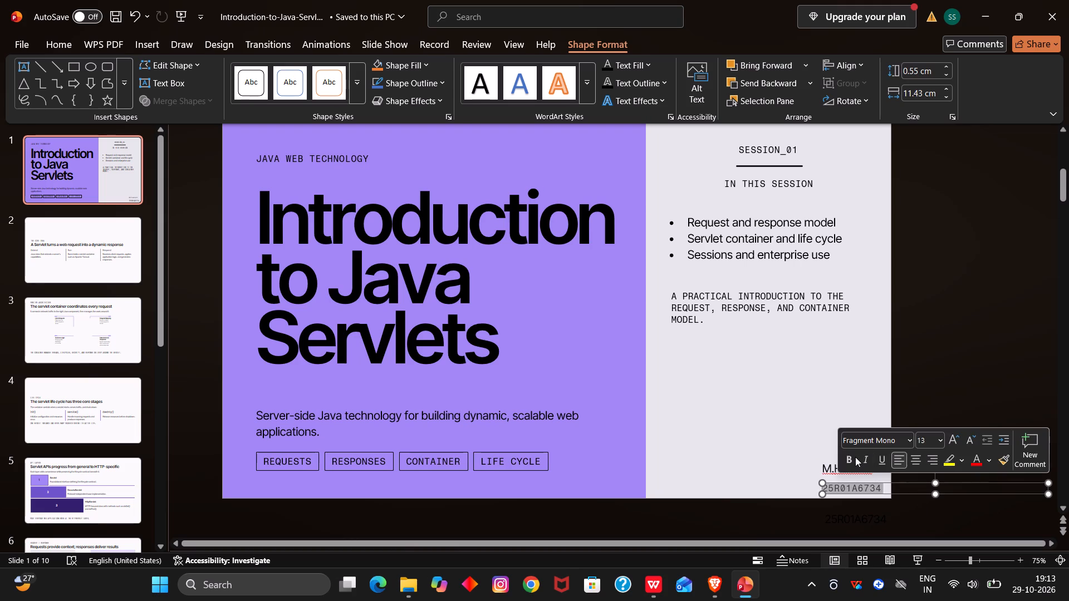
left_click(855, 457)
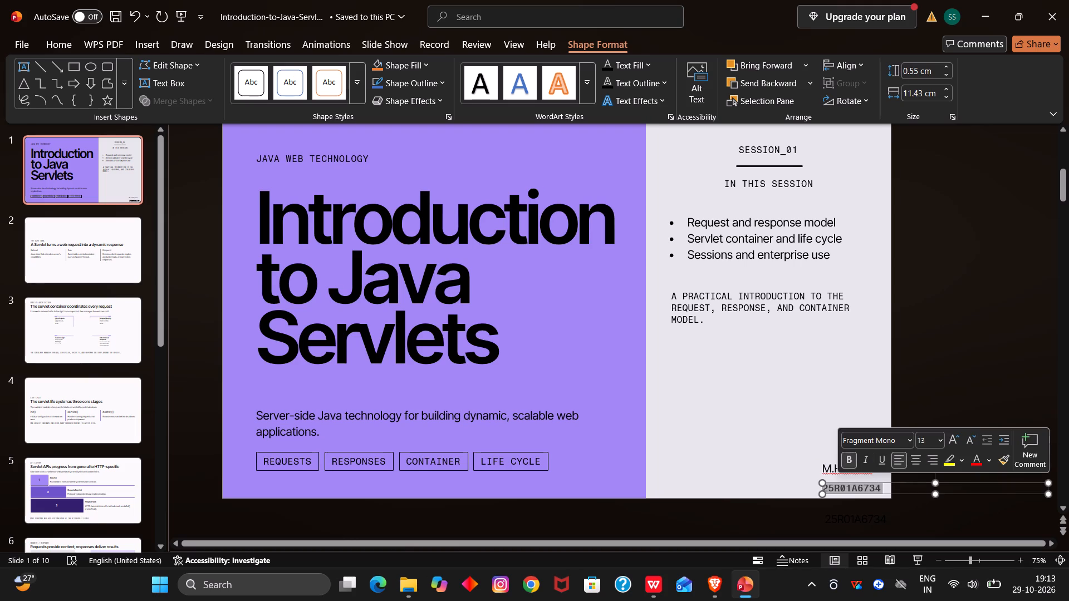
Make the name above the roll number bold.
left_click(827, 465)
left_click_drag(874, 467, 827, 466)
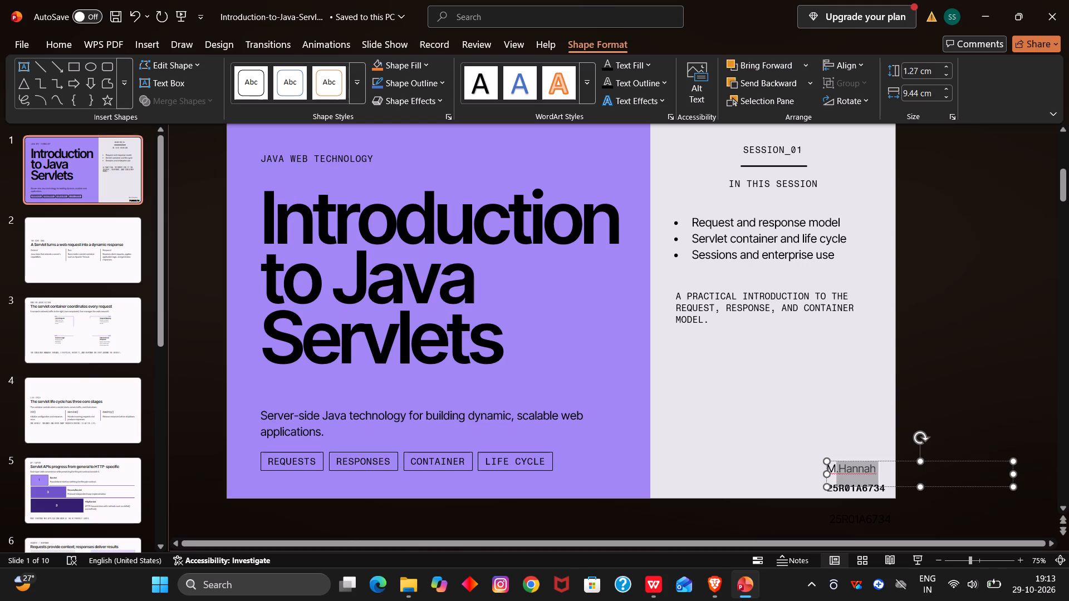
left_click_drag(827, 466, 825, 466)
left_click(834, 446)
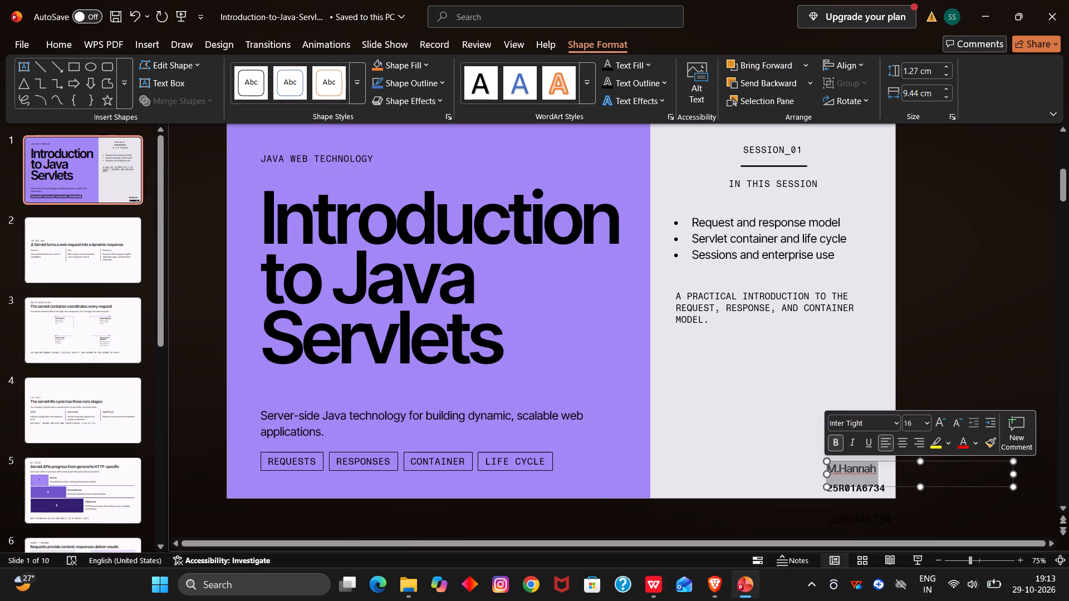
left_click(795, 444)
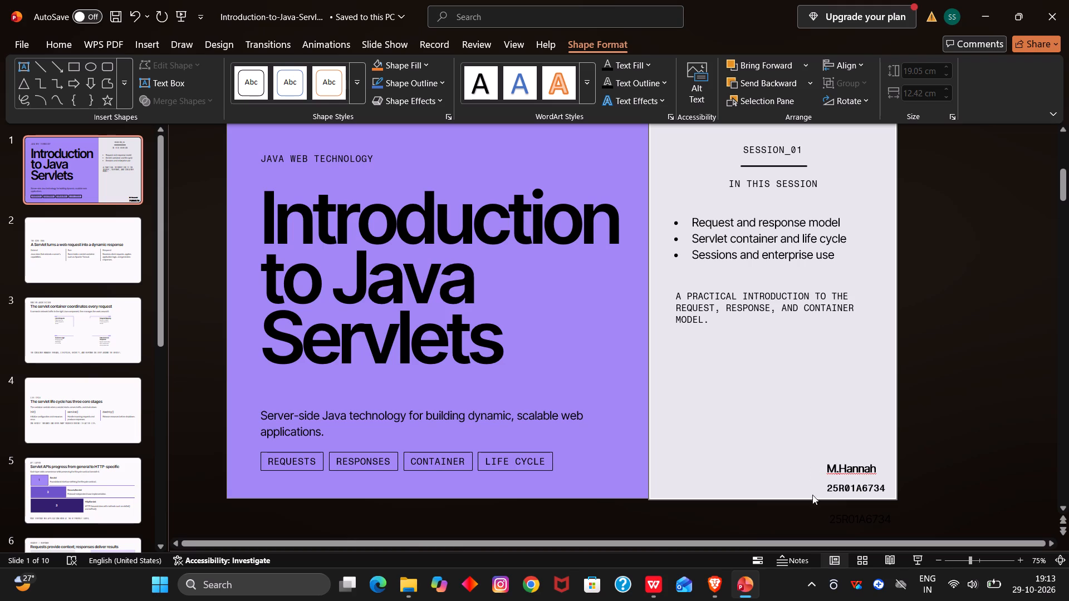
Switch to the WHITE BOX TESTING presentation in WPS Office.
left_click(665, 581)
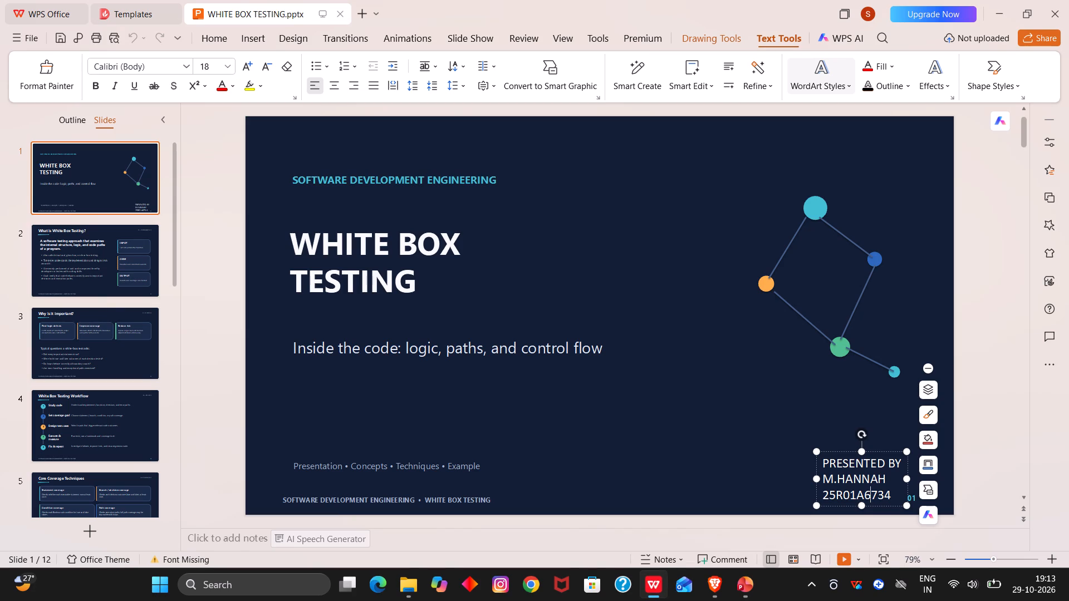